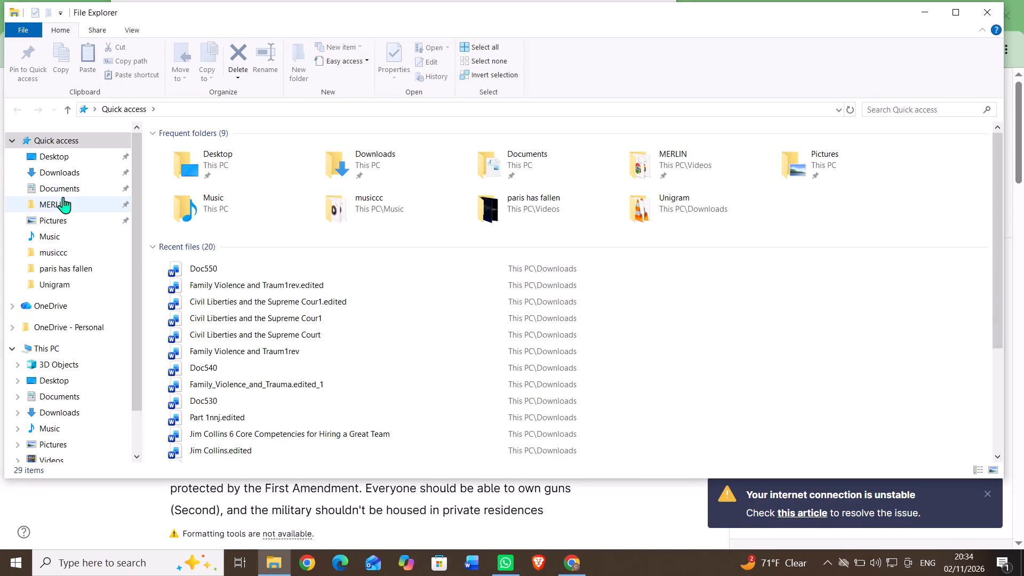
Open the Word document "Civil Liberties and the Supreme Cour1.edited" from the Downloads folder.
left_click(75, 170)
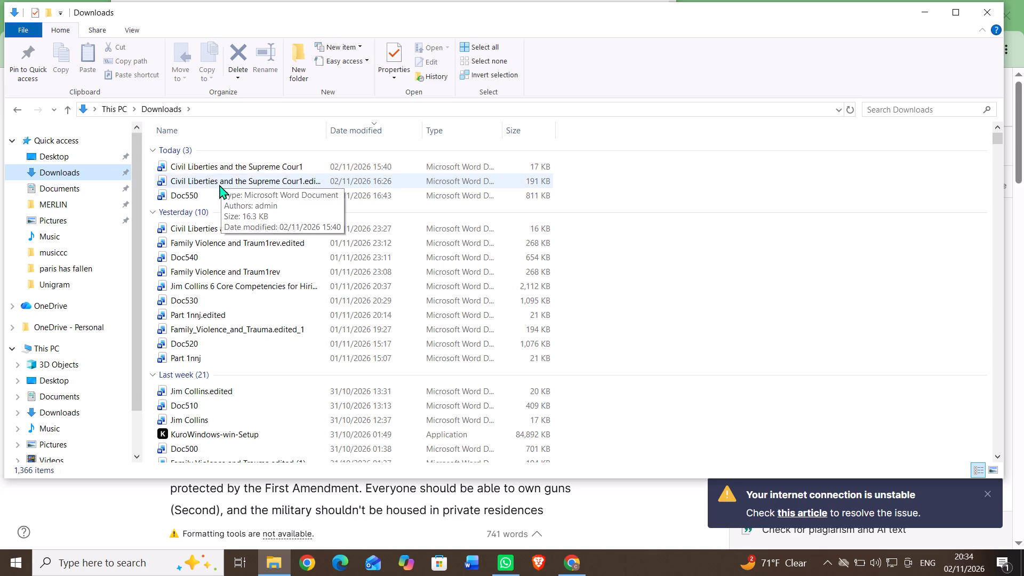
left_click(71, 174)
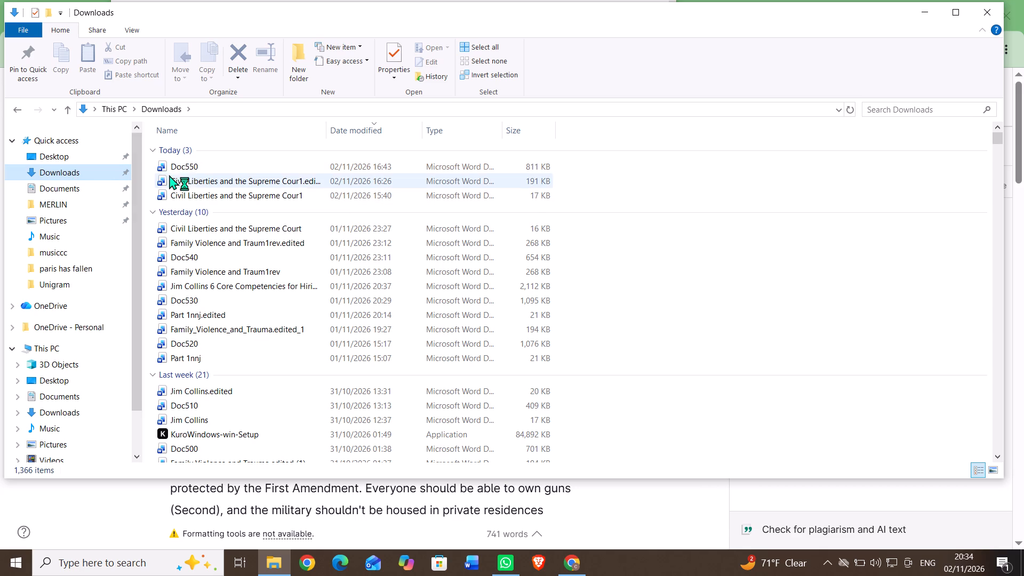
double_click(279, 183)
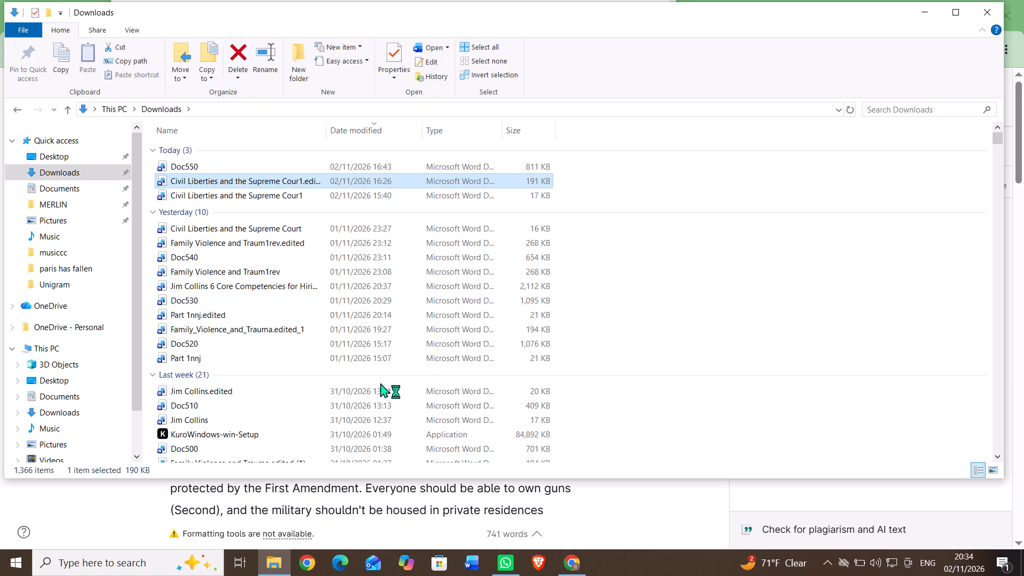
Switch to WhatsApp.
left_click(506, 571)
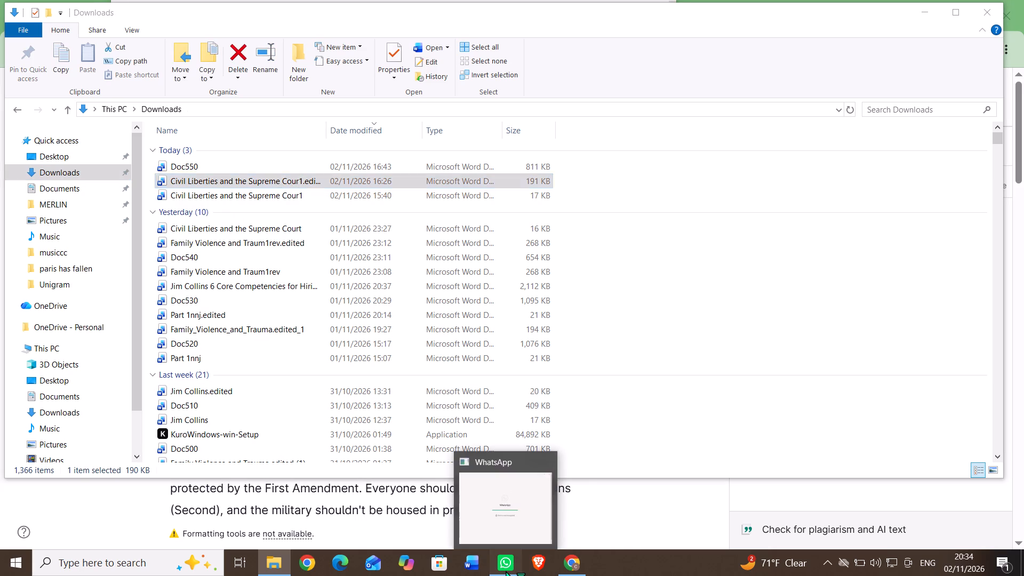
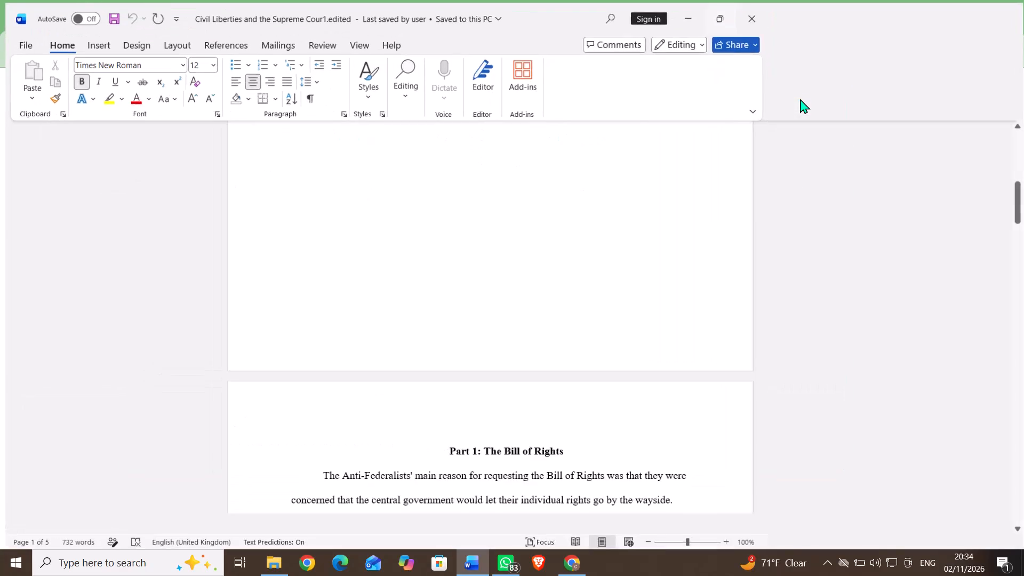
Review the body of the Civil Liberties document, from the Bill of Rights part through the corporate campaign contributions part.
scroll(518, 329, "down", 4)
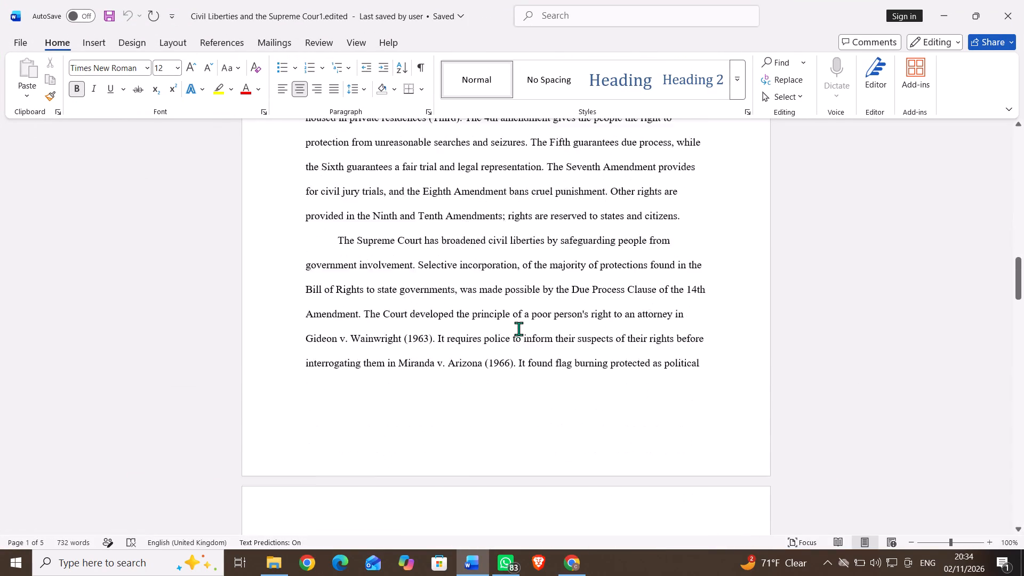
scroll(518, 329, "down", 2)
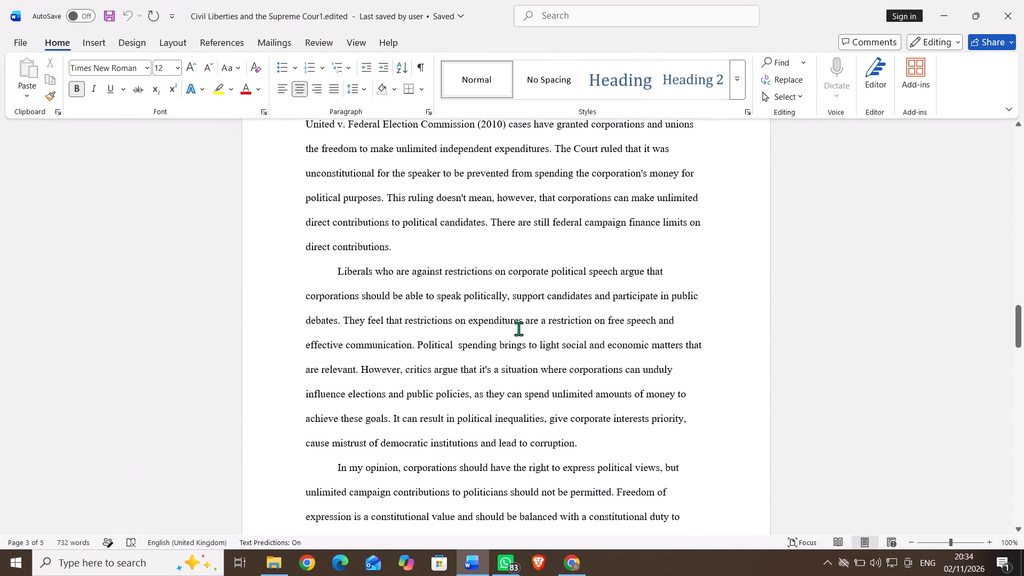
scroll(518, 329, "down", 4)
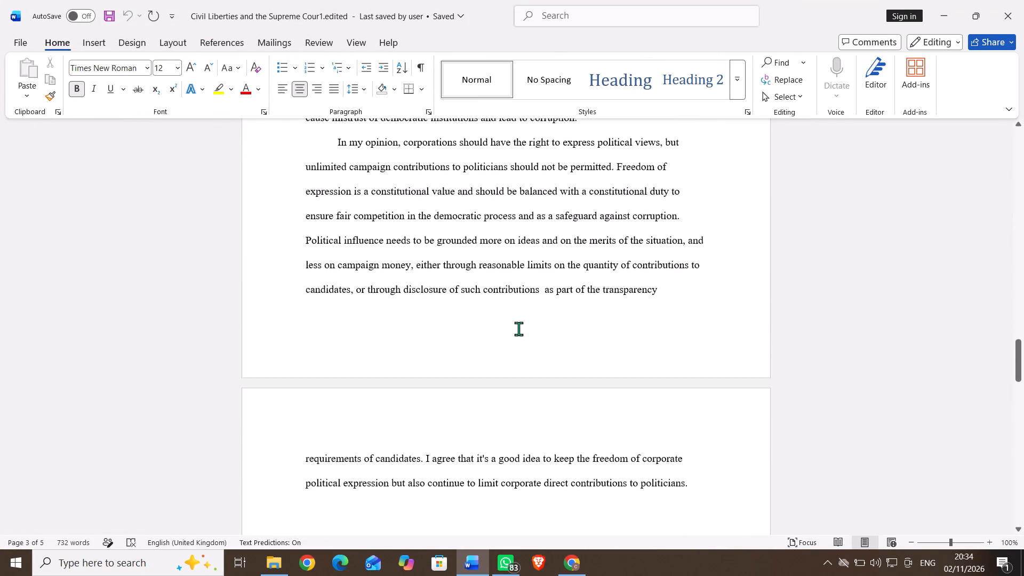
scroll(518, 329, "up", 2)
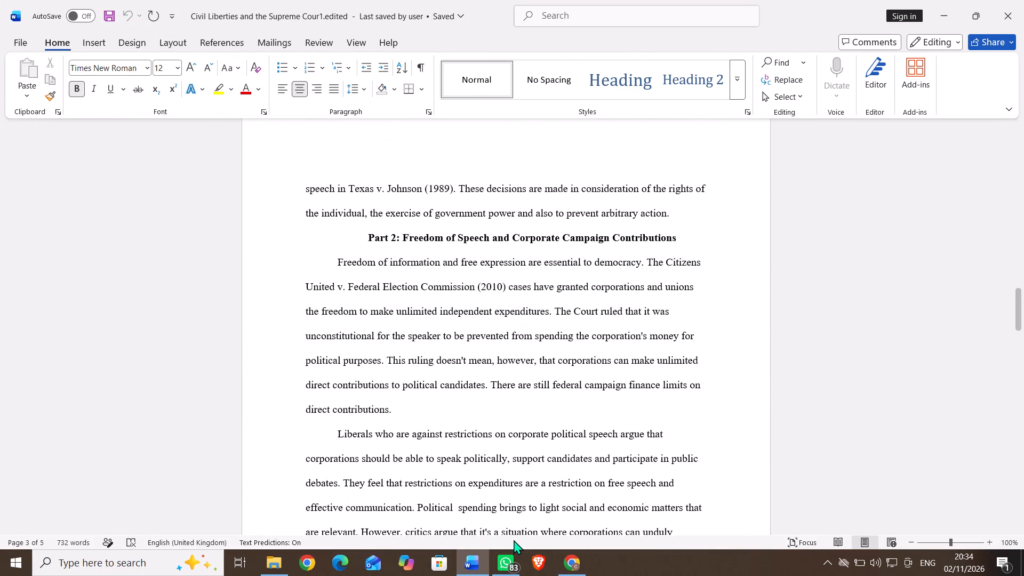
Switch to WhatsApp.
left_click(505, 563)
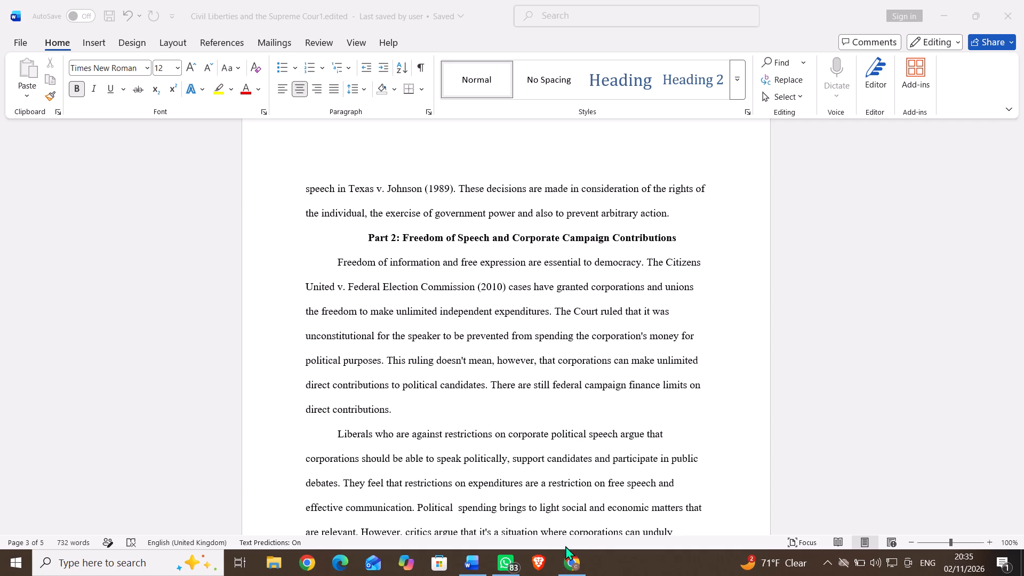
Switch to Chrome with the "Civil Liberties and the Supreme Cour1" document open in Grammarly.
left_click(575, 559)
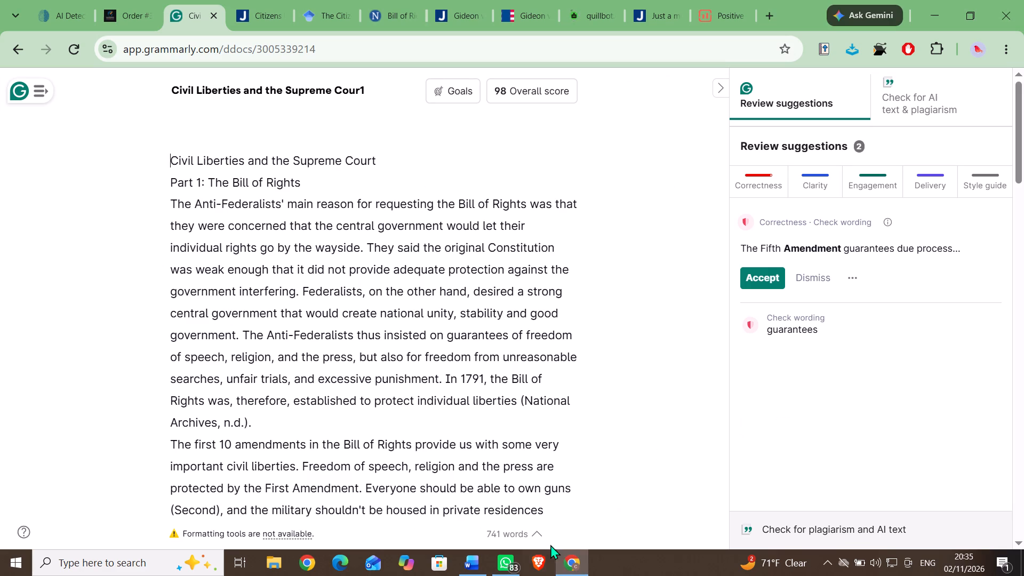
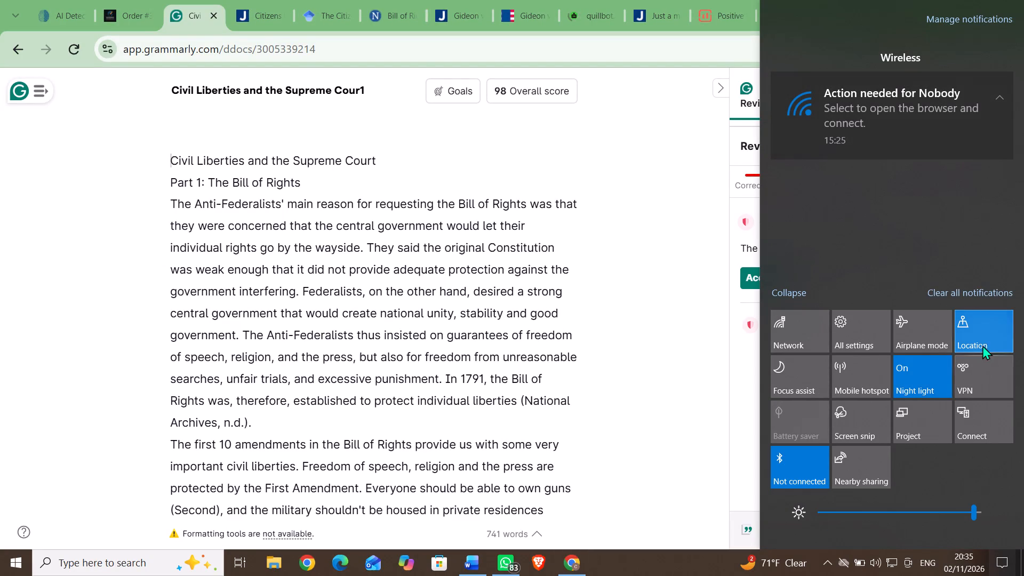
Turn off Night light in the Windows quick settings and return to the Grammarly document.
left_click(917, 384)
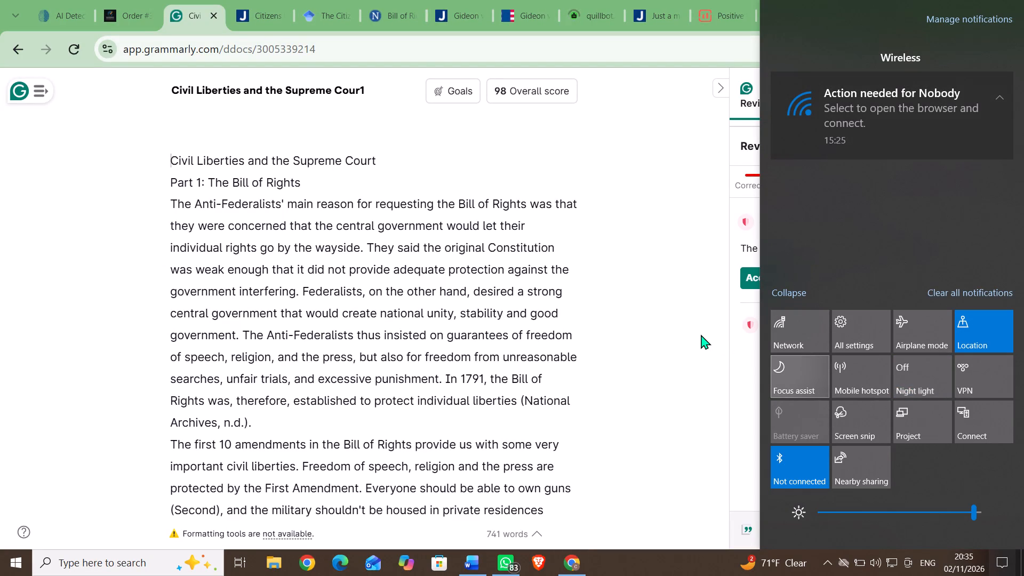
left_click(701, 334)
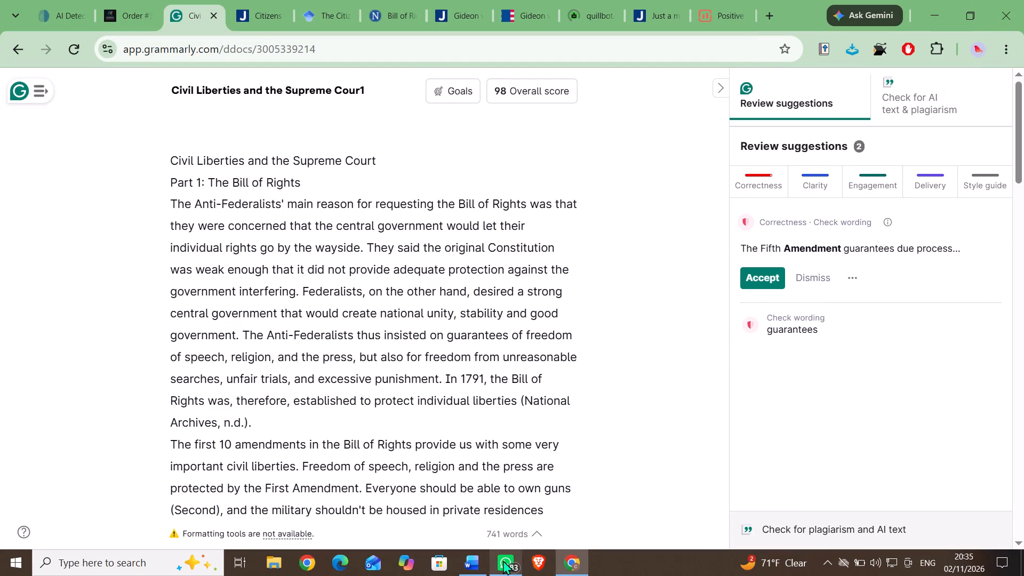
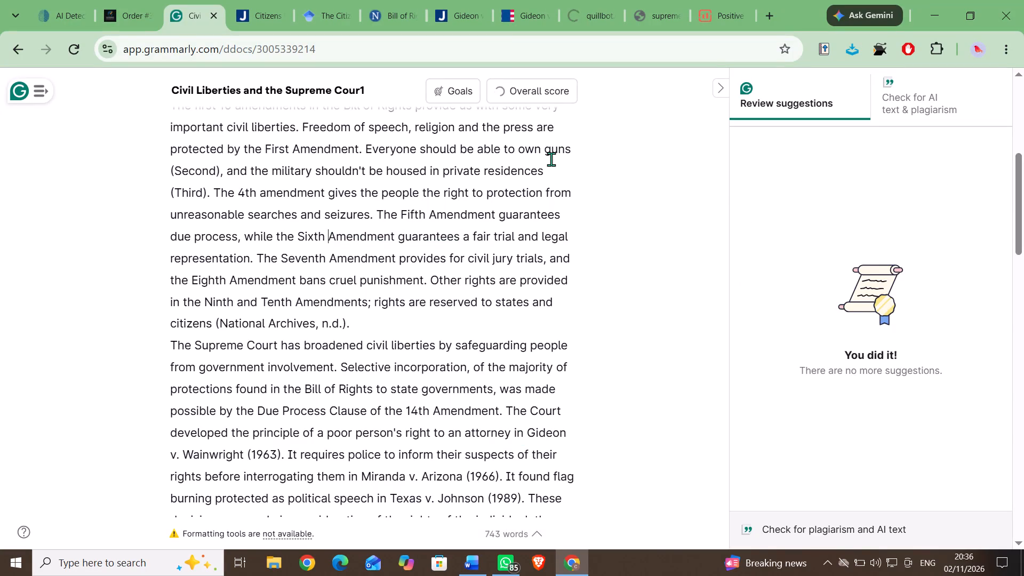
Switch to the edited Civil Liberties document in Word and review the paragraphs on corporate political speech and campaign spending.
left_click(466, 572)
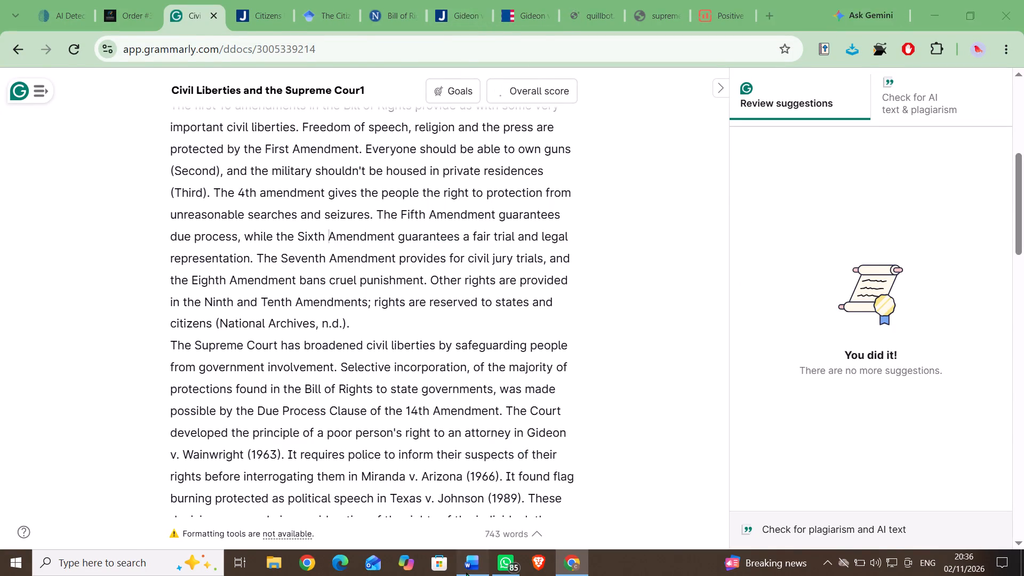
scroll(497, 425, "down", 3)
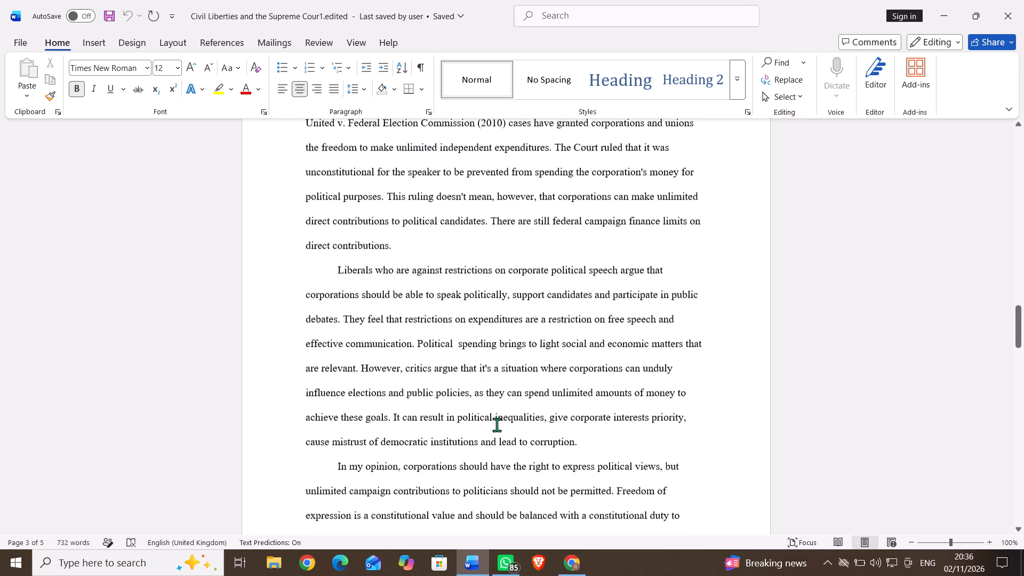
Select the essay body from the Part 1: The Bill of Rights heading through the final sentence to check its word count.
scroll(497, 425, "down", 2)
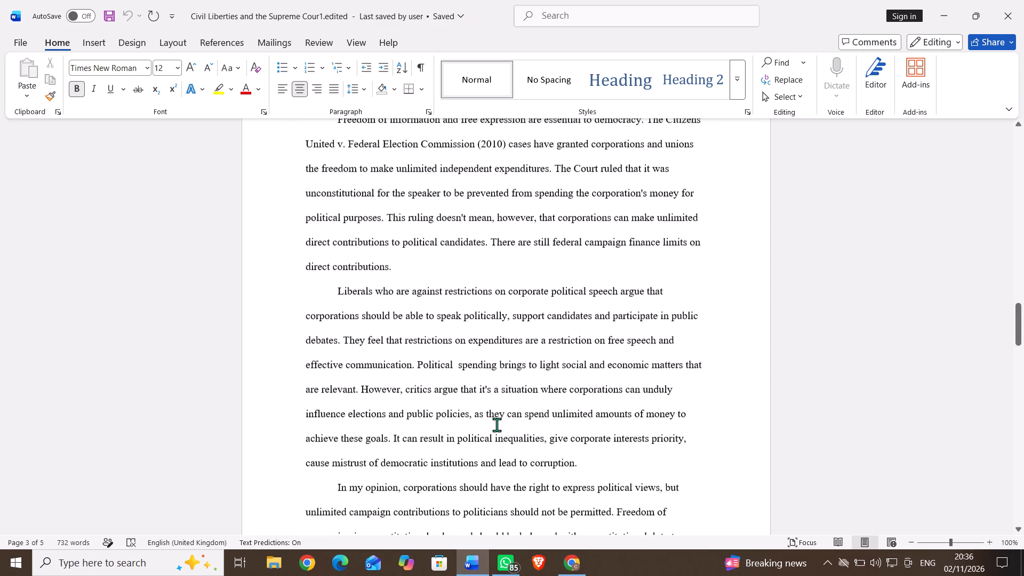
scroll(497, 425, "down", 3)
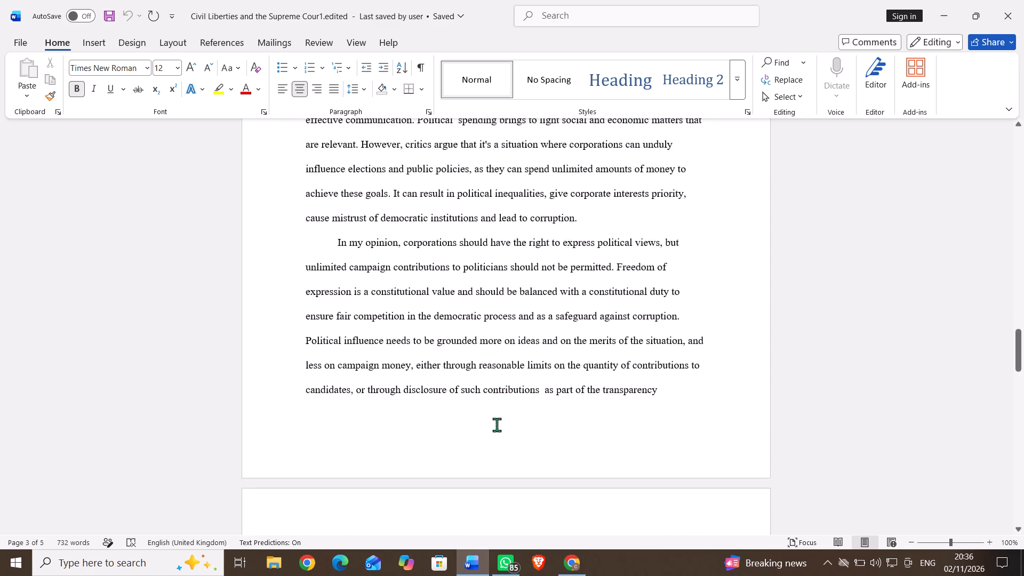
left_click(662, 391)
scroll(662, 391, "down", 2)
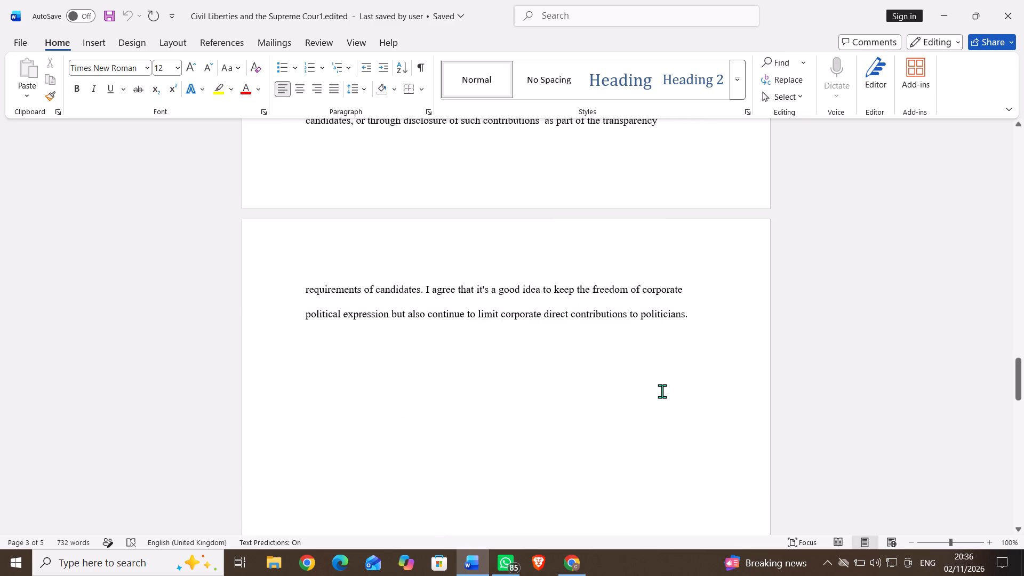
scroll(662, 391, "up", 1)
left_click_drag(693, 467, 385, 206)
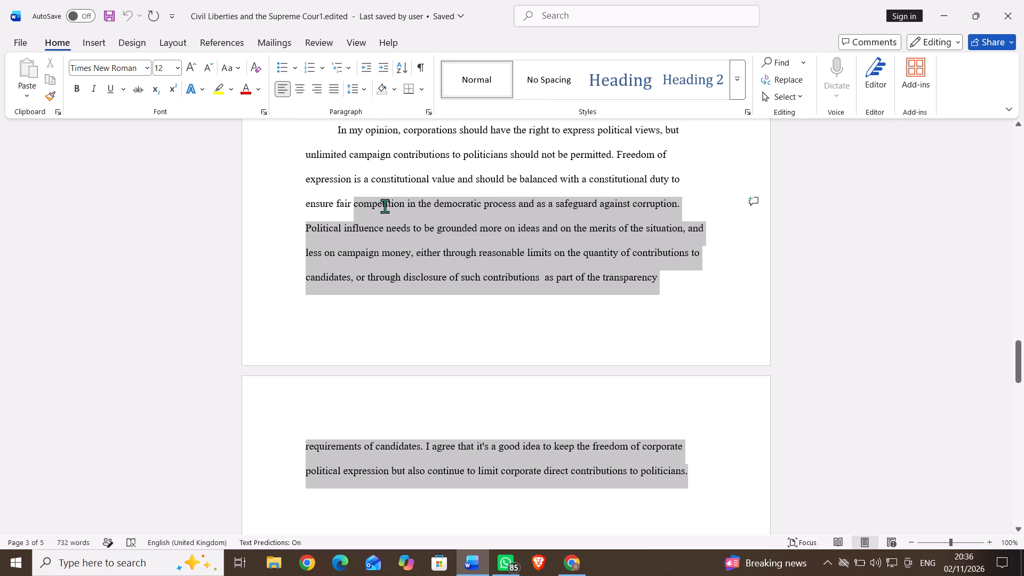
left_click_drag(385, 206, 347, 90)
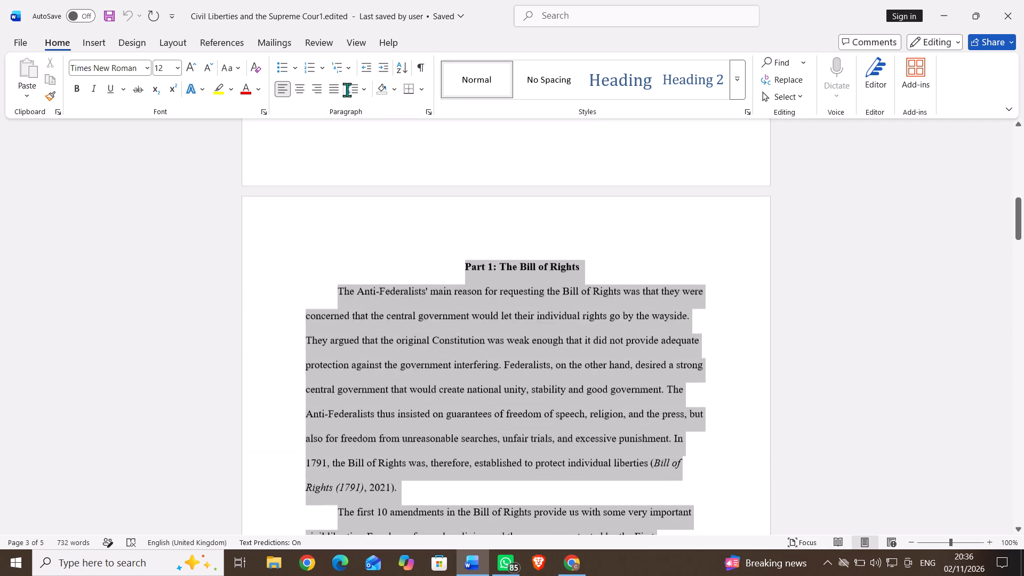
left_click_drag(347, 90, 388, 478)
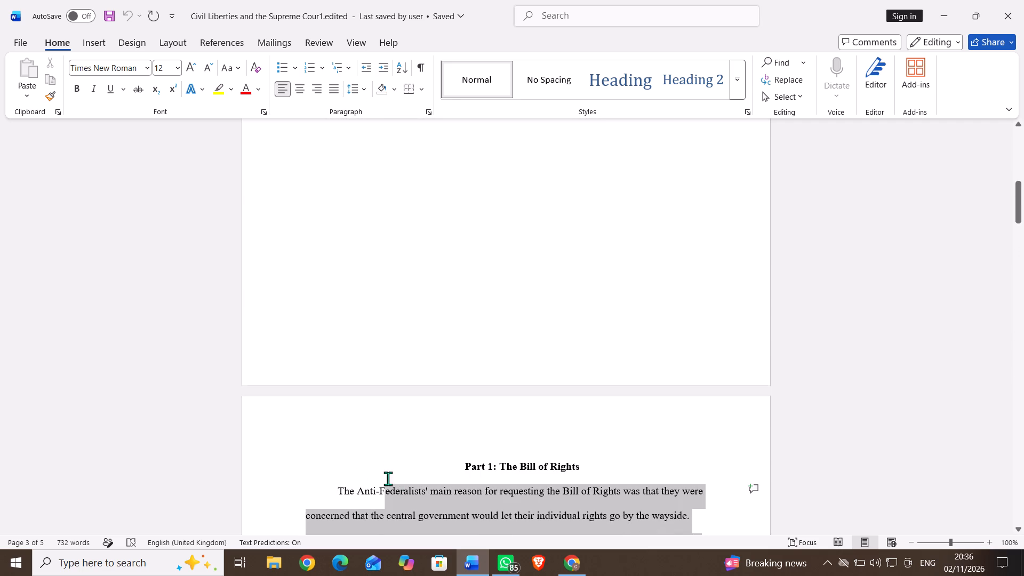
left_click_drag(388, 478, 339, 481)
Select the Part 2 body text, from "Freedom of information" through the essay's final sentence, to check its length.
scroll(437, 505, "down", 1)
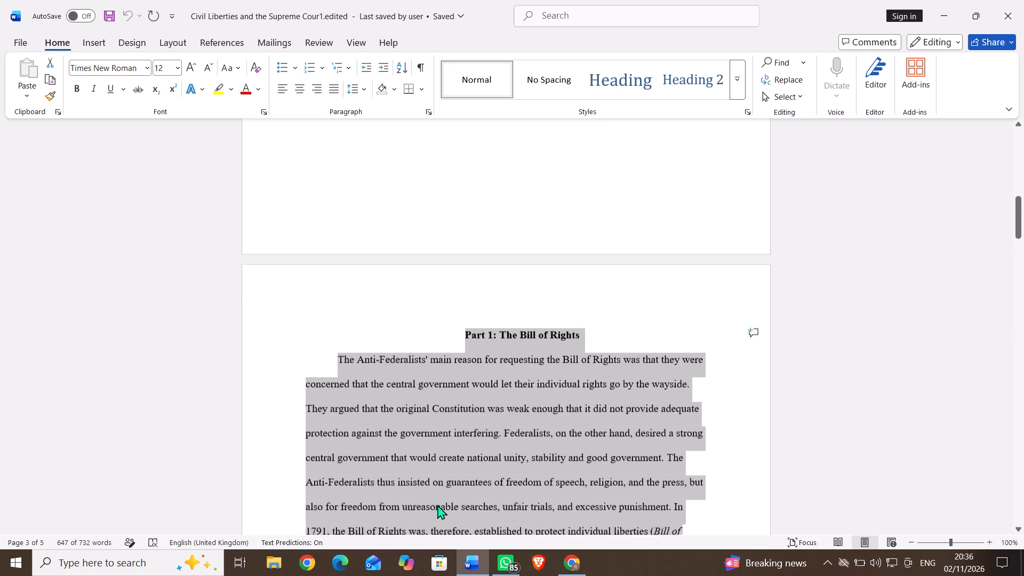
scroll(437, 505, "down", 3)
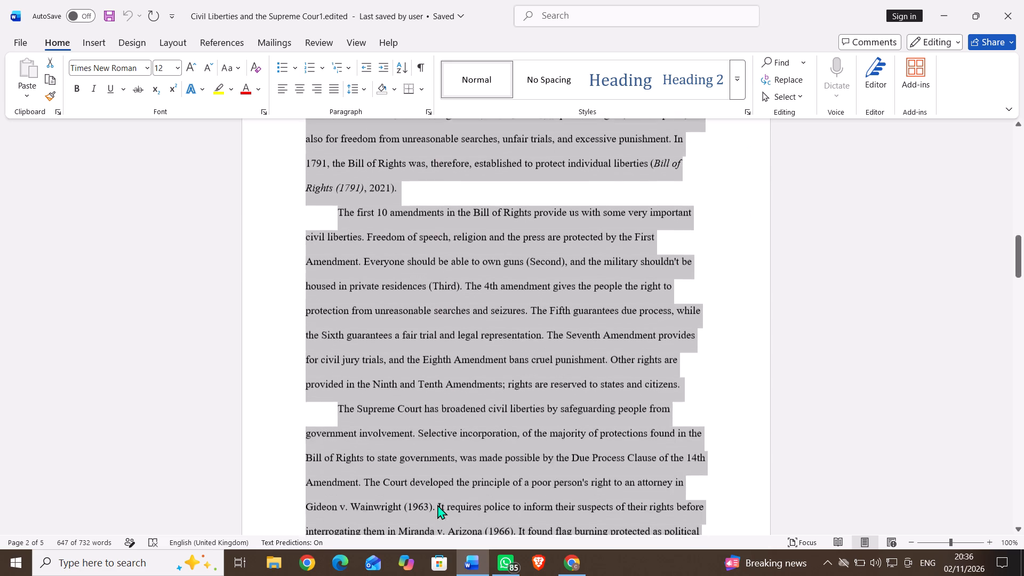
scroll(437, 505, "down", 6)
left_click(437, 505)
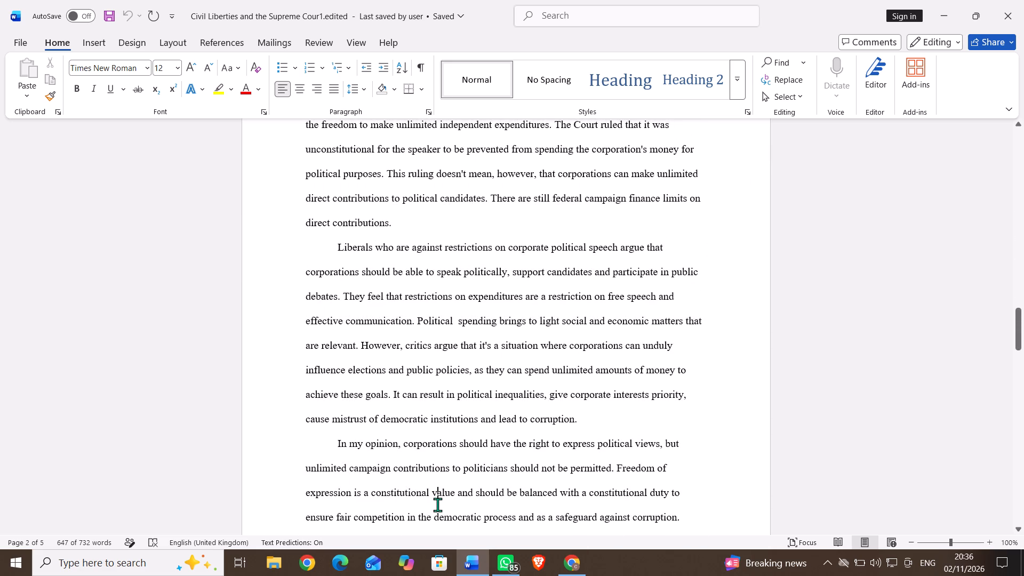
scroll(393, 305, "up", 2)
left_click_drag(337, 294, 342, 295)
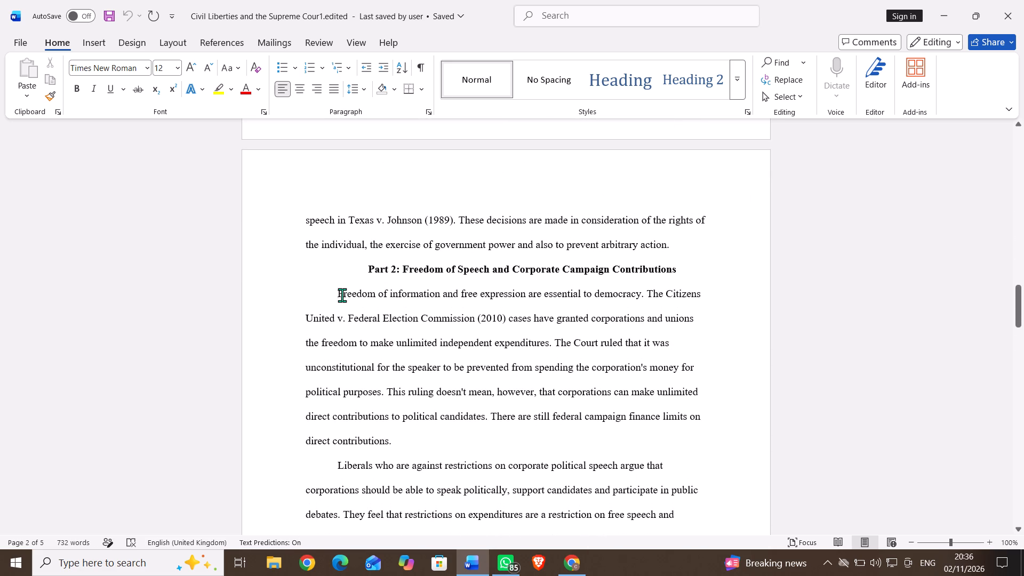
left_click_drag(342, 295, 538, 513)
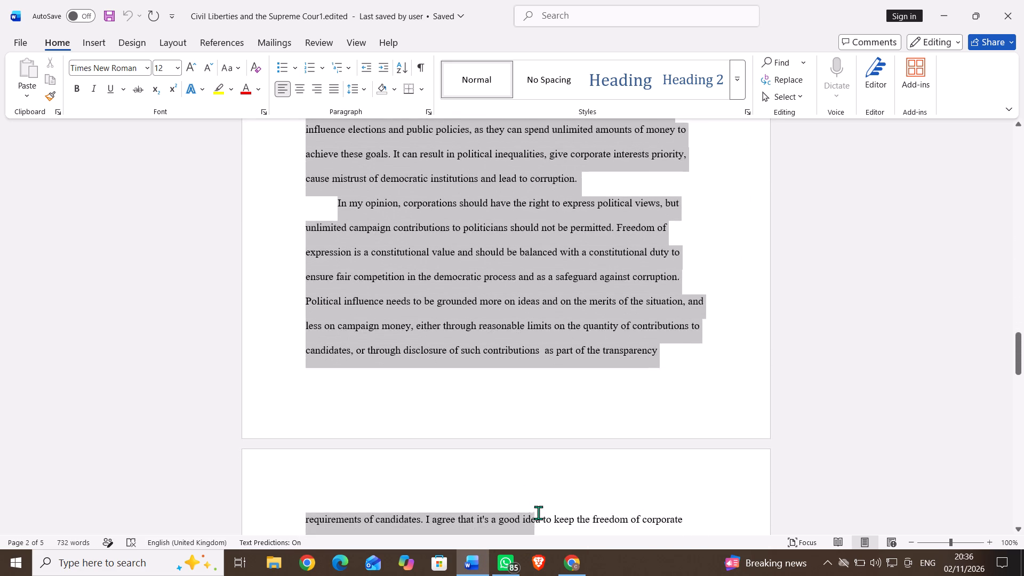
left_click_drag(538, 513, 686, 308)
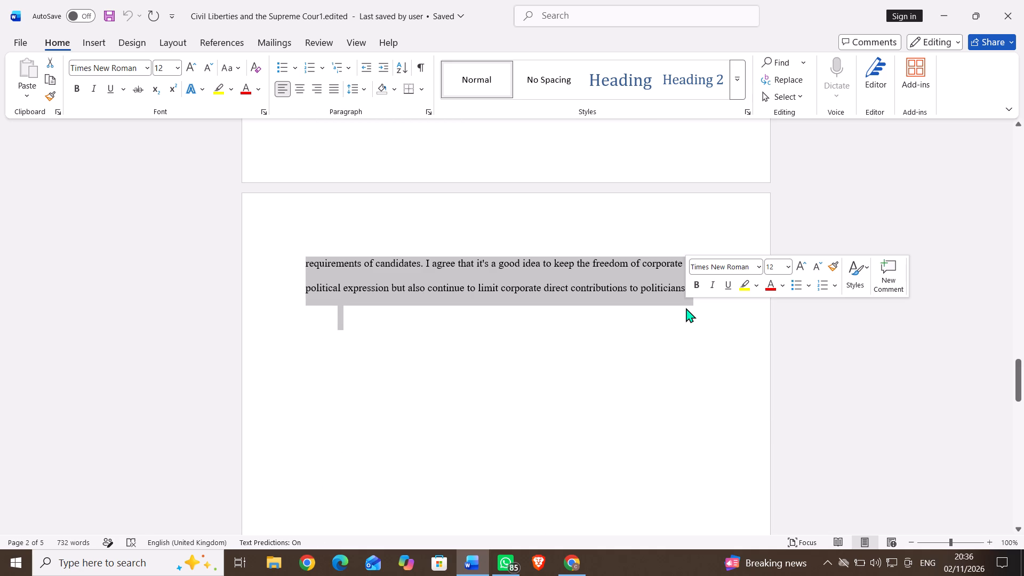
Switch to Chrome, open the order page on mastermindapexhub.com and reload it.
left_click(577, 562)
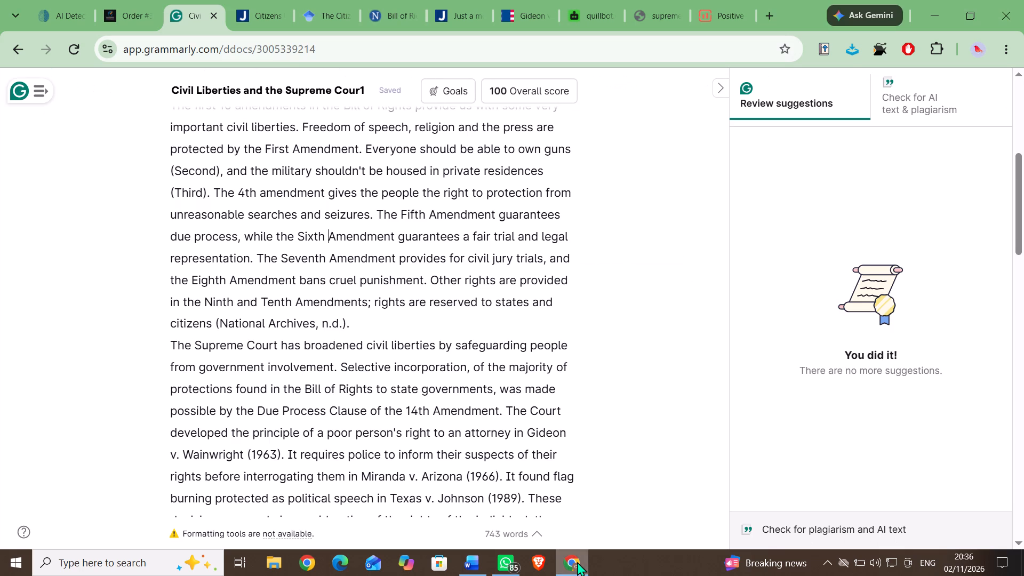
left_click(131, 31)
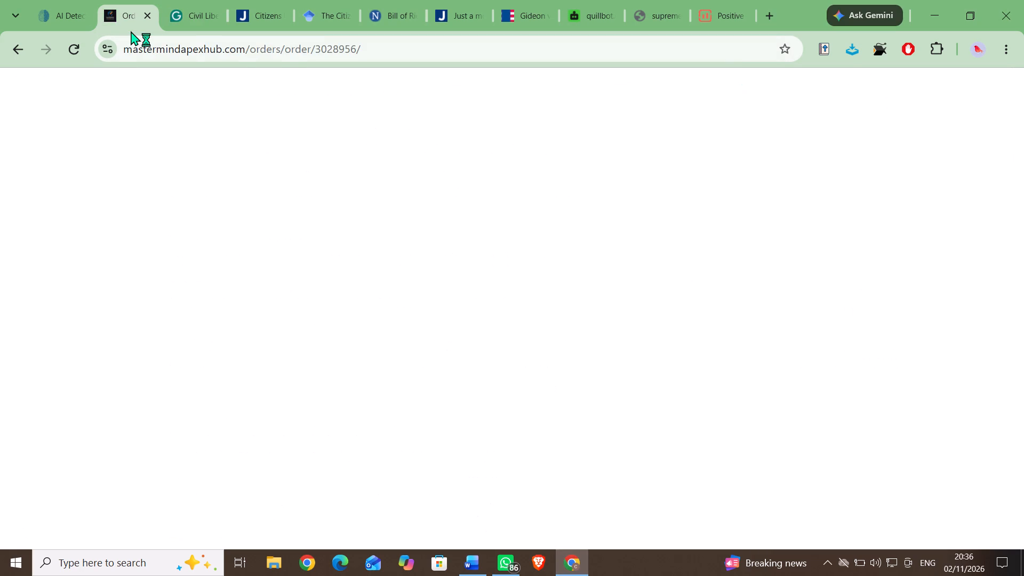
left_click(72, 53)
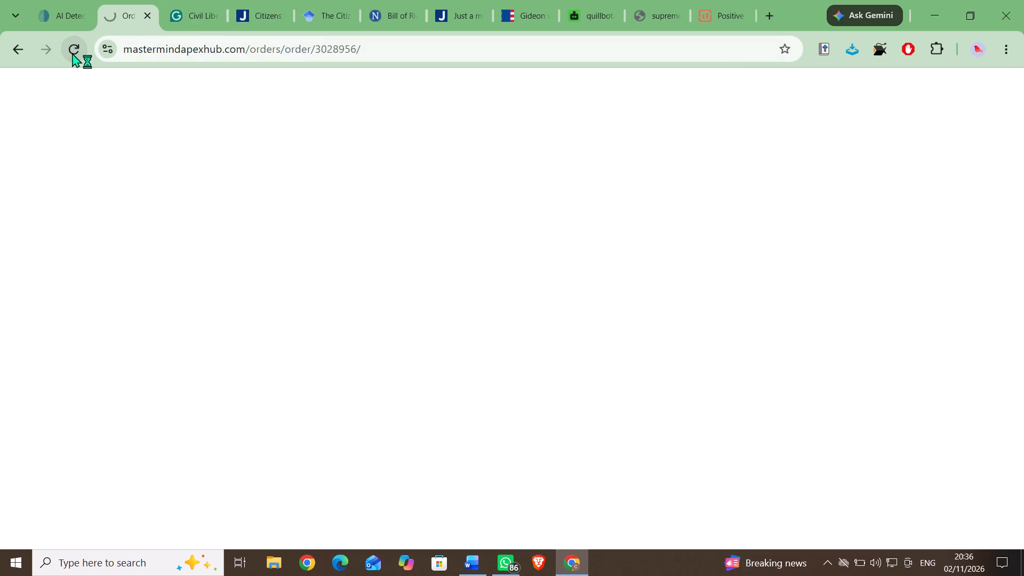
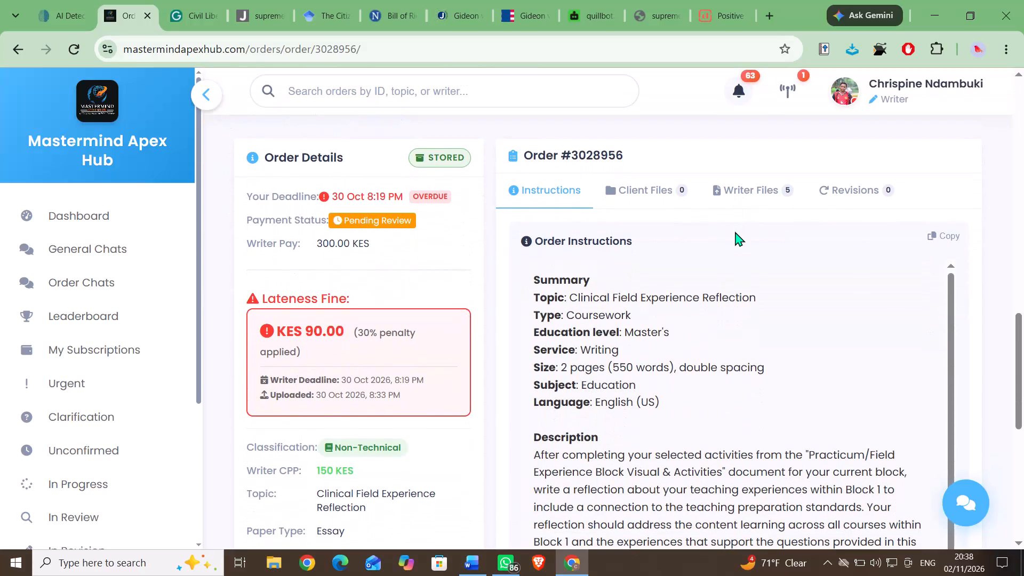
left_click(740, 81)
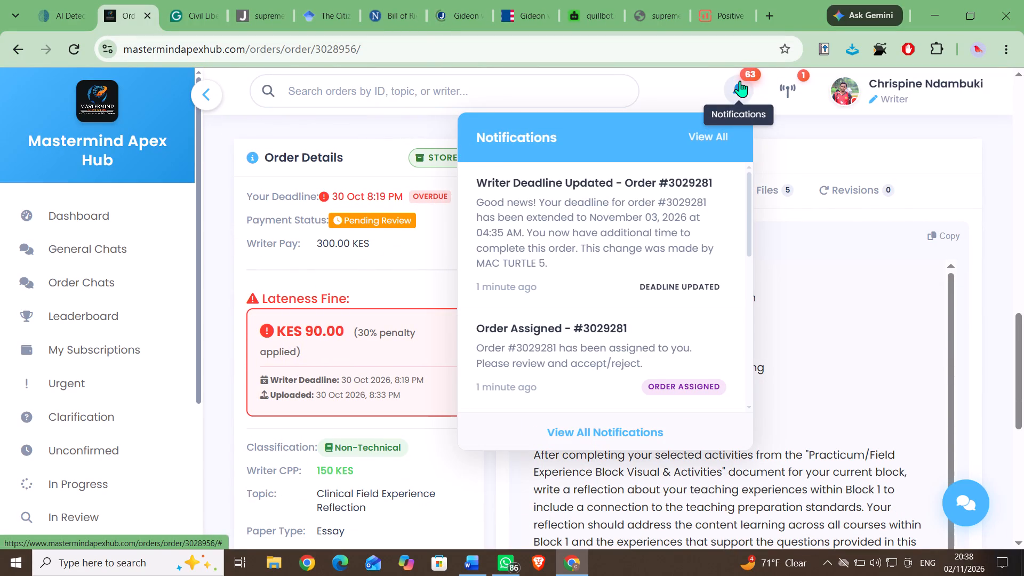
scroll(590, 268, "down", 1)
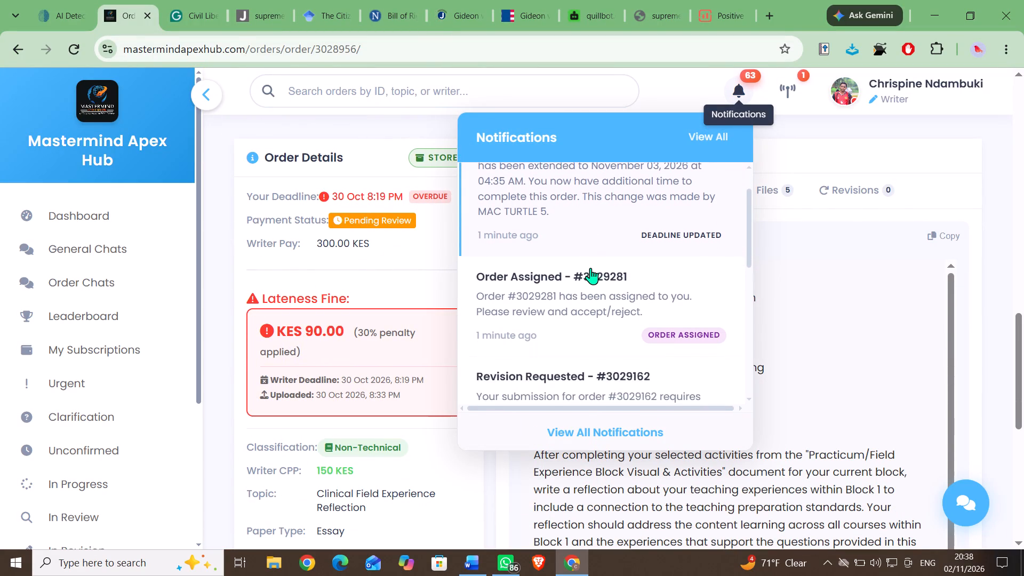
scroll(590, 268, "down", 2)
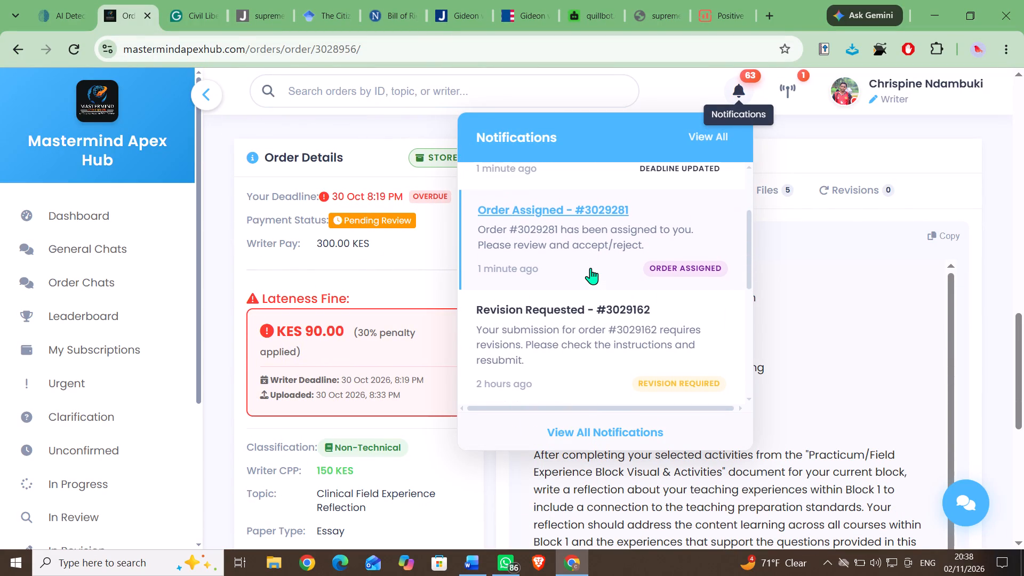
left_click(569, 339)
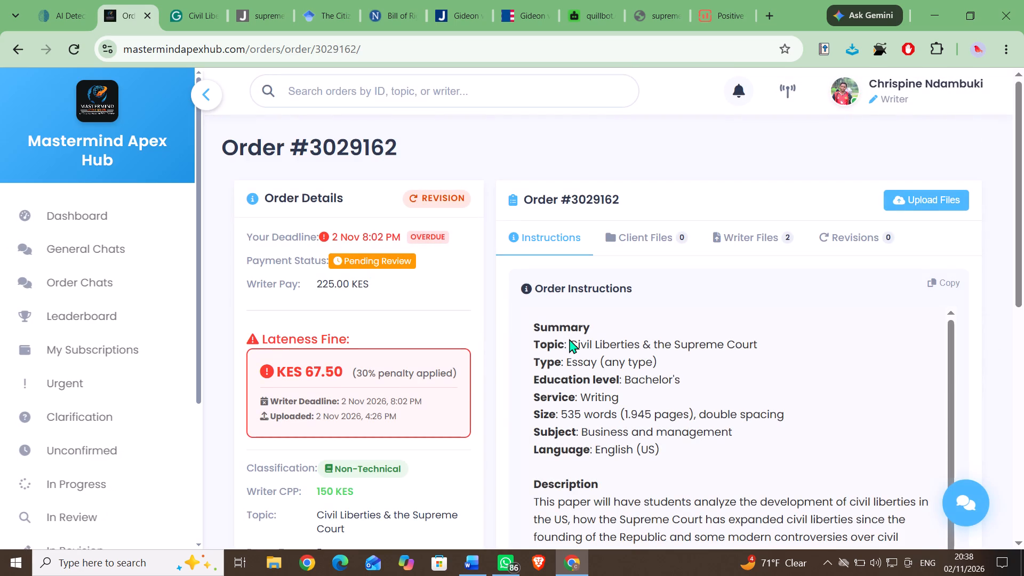
scroll(569, 339, "down", 9)
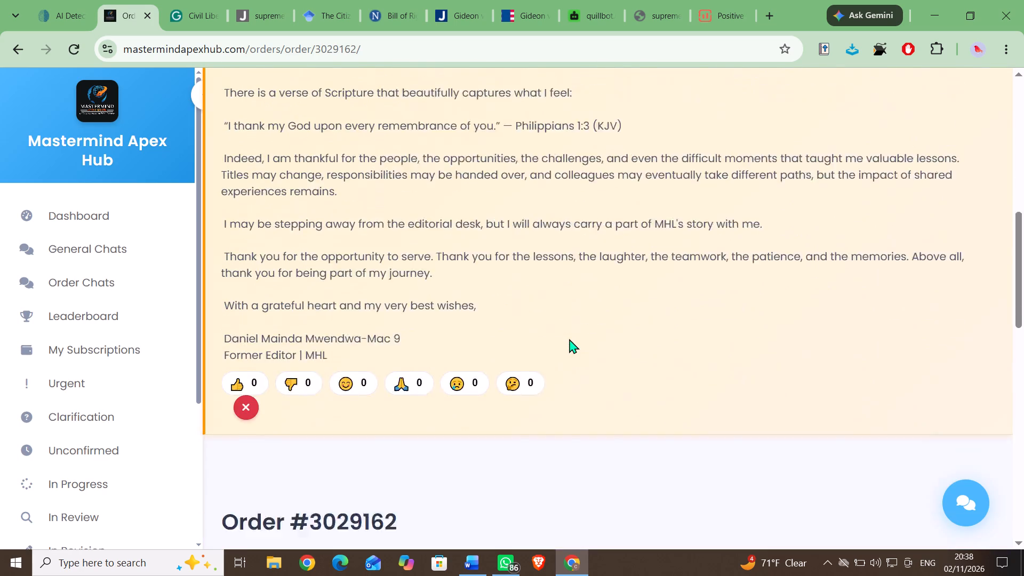
Switch to Word and replace the selected Part 2 body text with the copied text, keeping text only.
left_click(470, 562)
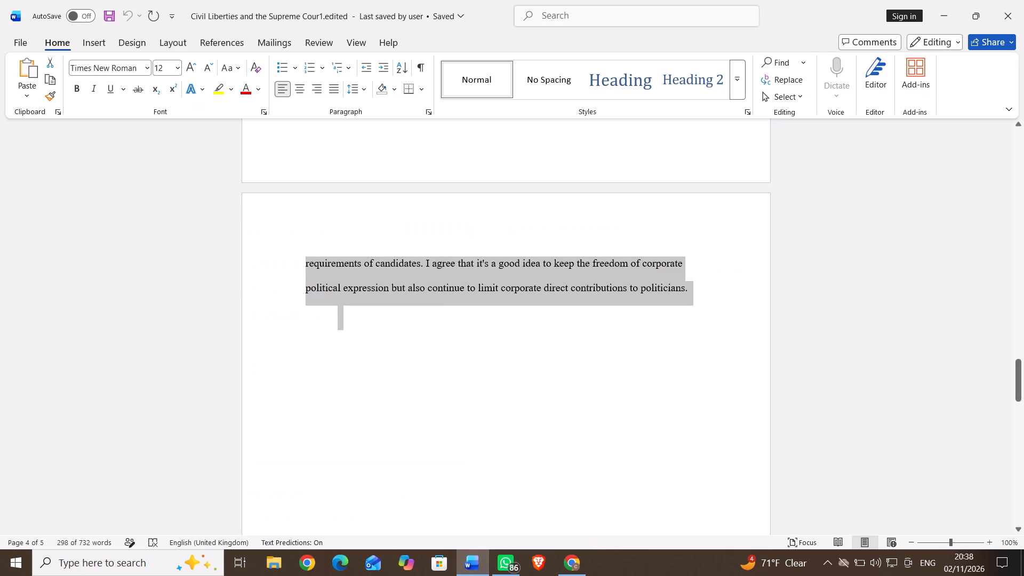
scroll(432, 301, "up", 4)
scroll(432, 301, "down", 1)
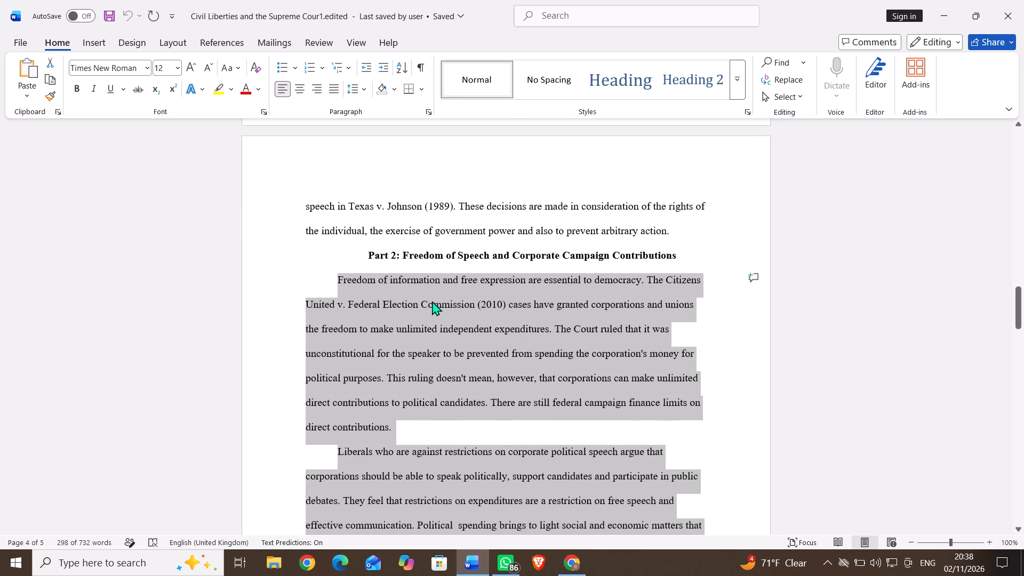
right_click(432, 301)
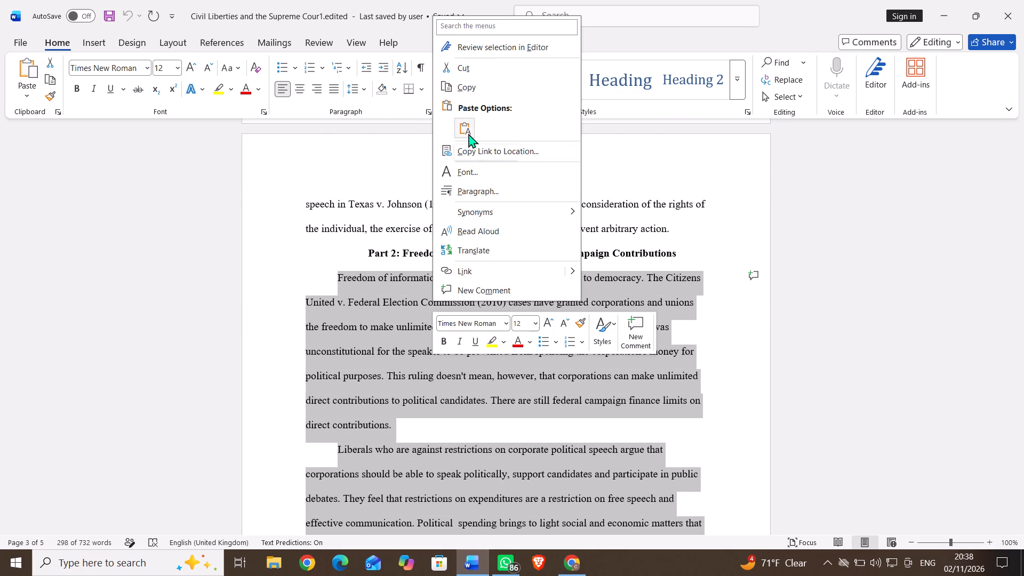
left_click(468, 133)
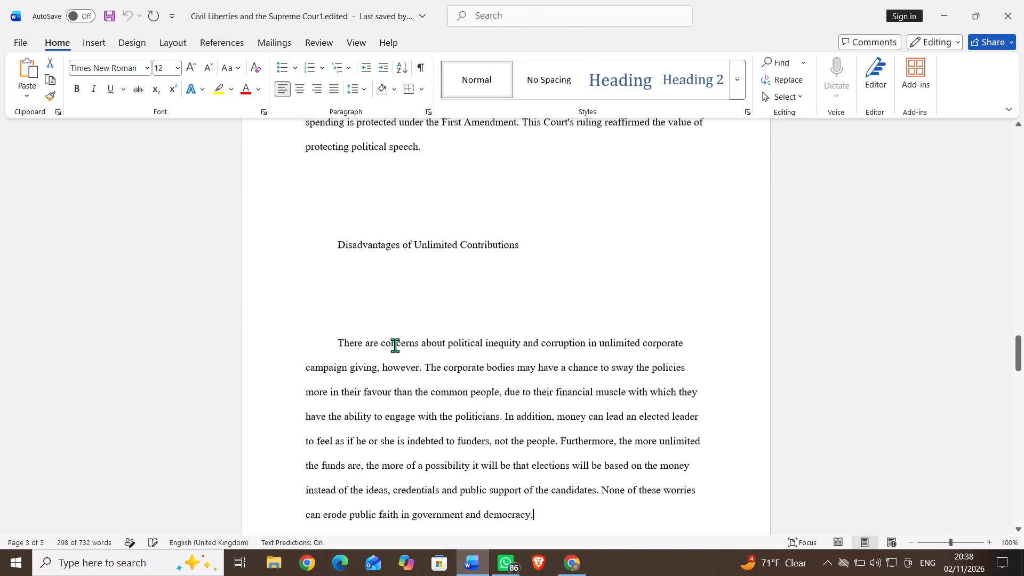
Remove the blank lines below and above the "Disadvantages of Unlimited Contributions" line.
left_click(389, 319)
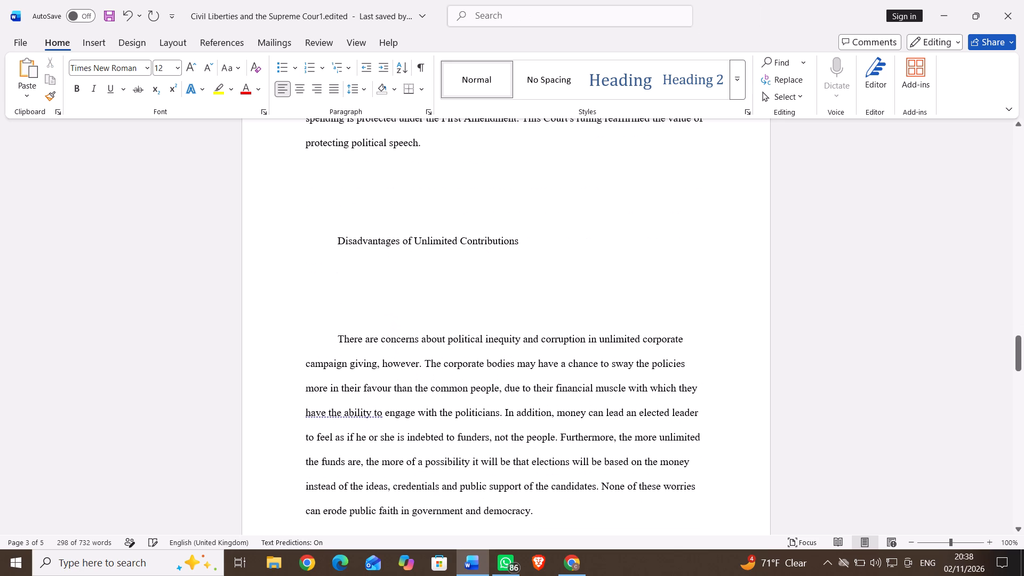
key("BackSpace")
key("BackSpace")
key("BackSpace")
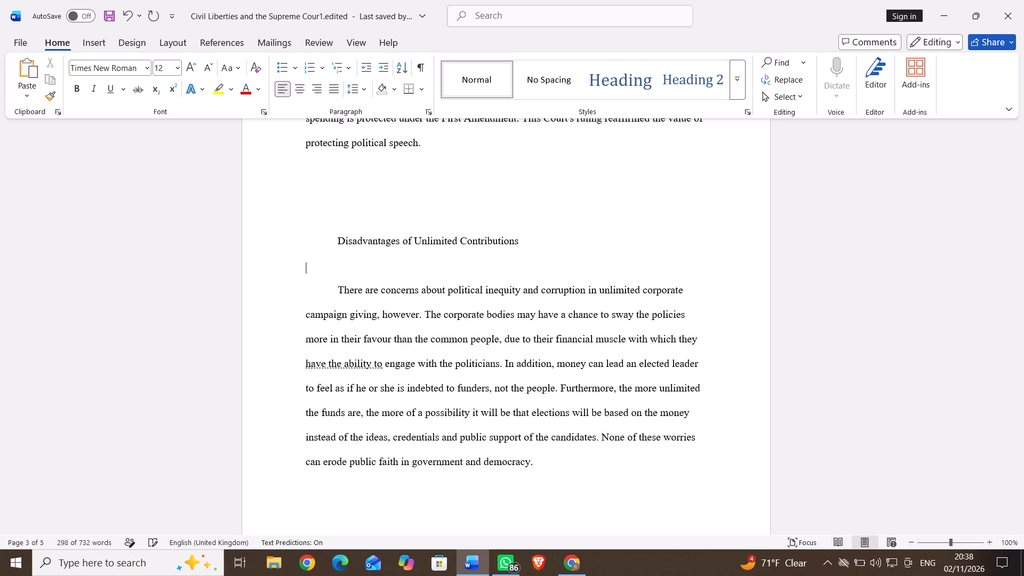
key("BackSpace")
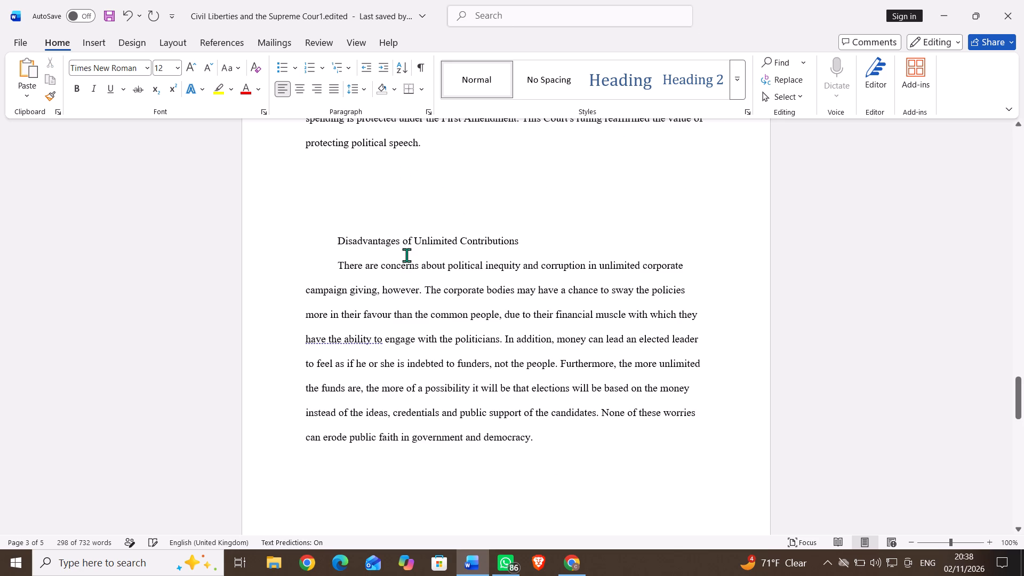
left_click(383, 213)
key("BackSpace")
key("BackSpace")
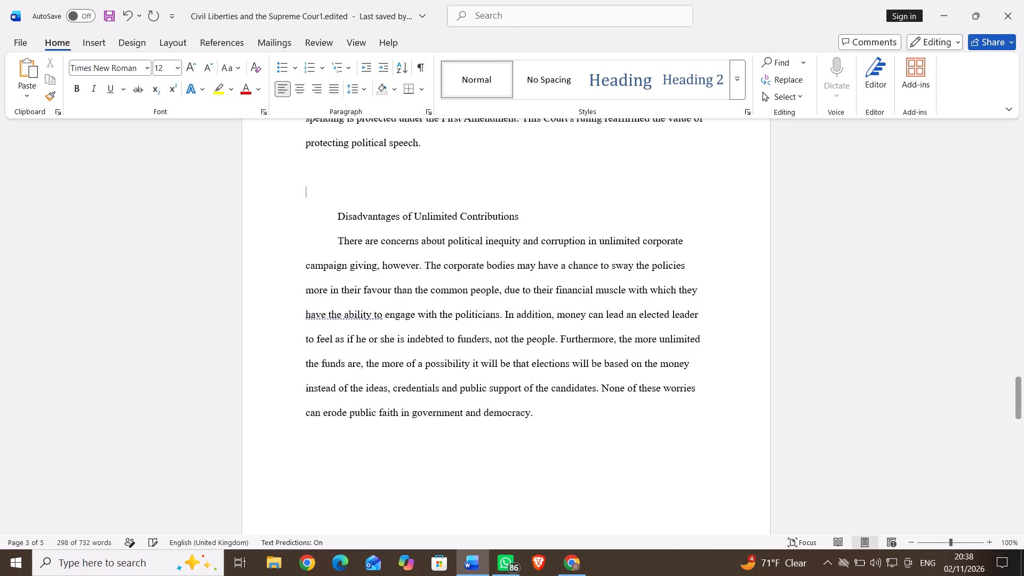
key("BackSpace")
key("BackSpace")
Remove the blank lines below and above the line "The advantages of company political participation are:".
scroll(383, 213, "up", 4)
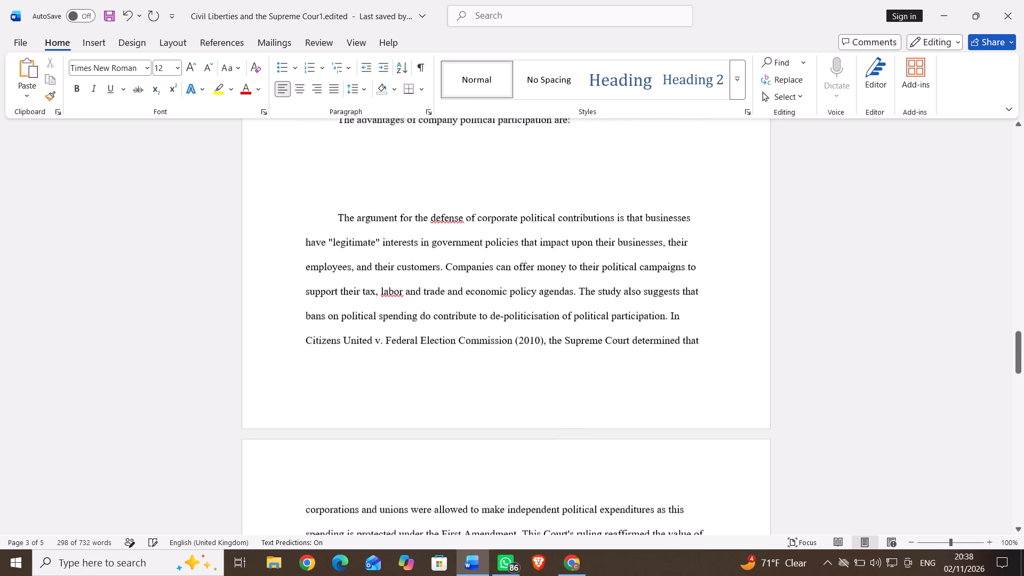
left_click(372, 220)
key("BackSpace")
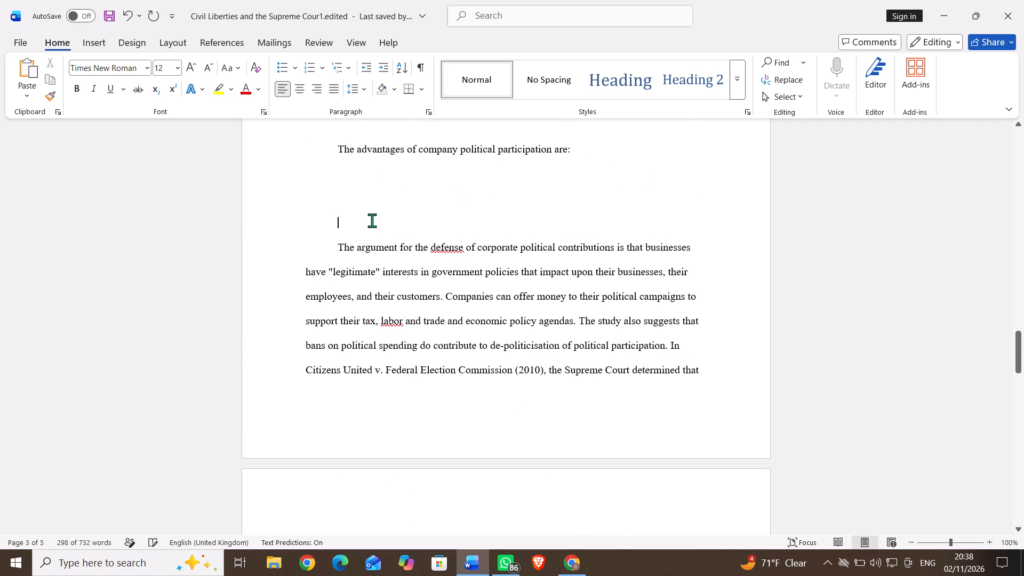
key("BackSpace")
key("BackSpace")
key("BackSpace")
scroll(372, 220, "up", 1)
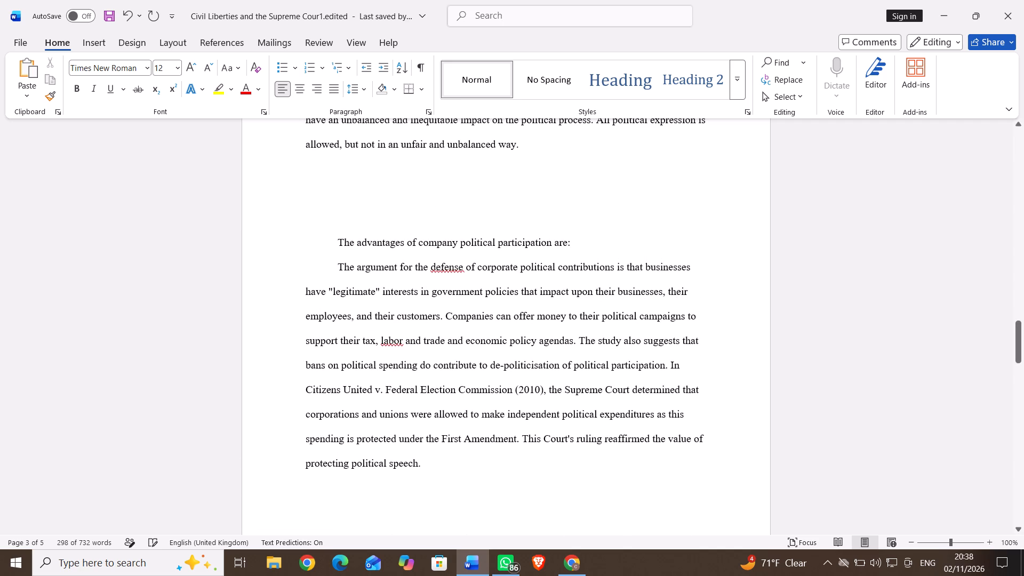
left_click(356, 212)
key("BackSpace")
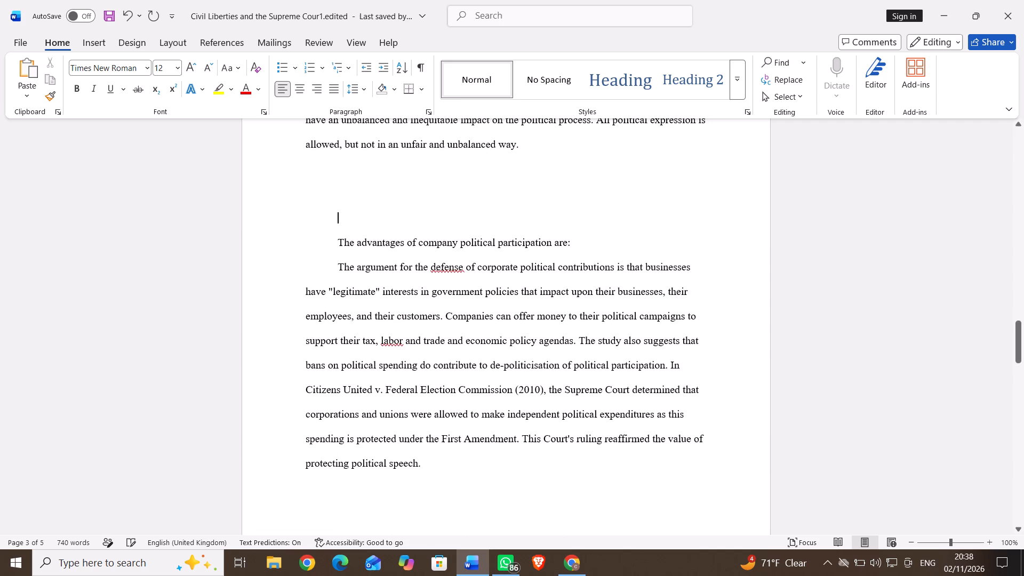
key("BackSpace")
key("BackSpace")
key("BackSpace")
Remove the blank lines between "Part 2: Campaign Contributions by Corporations and First Amendment Rights" and the paragraph starting "In my view".
scroll(356, 212, "up", 1)
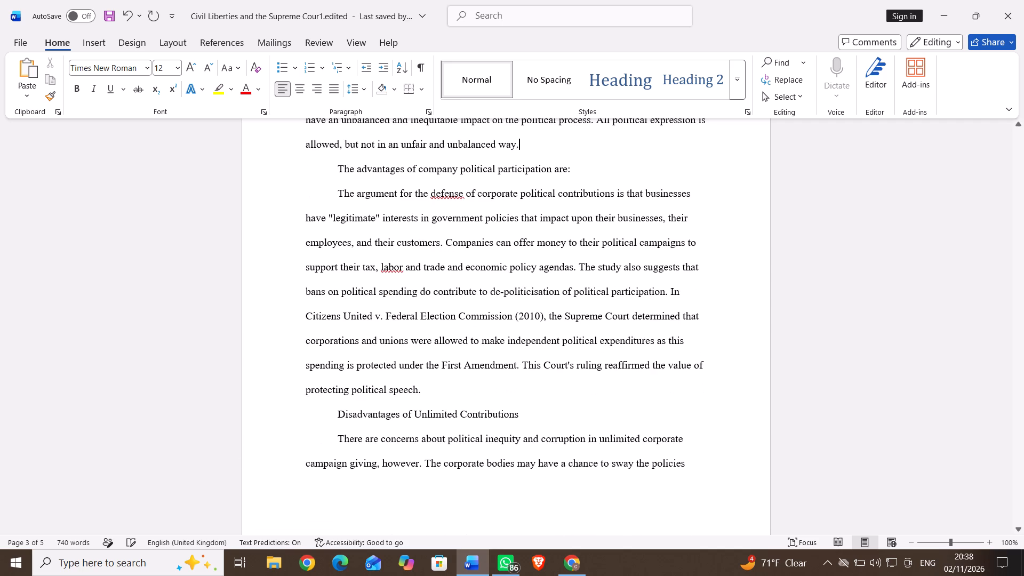
scroll(356, 212, "up", 1)
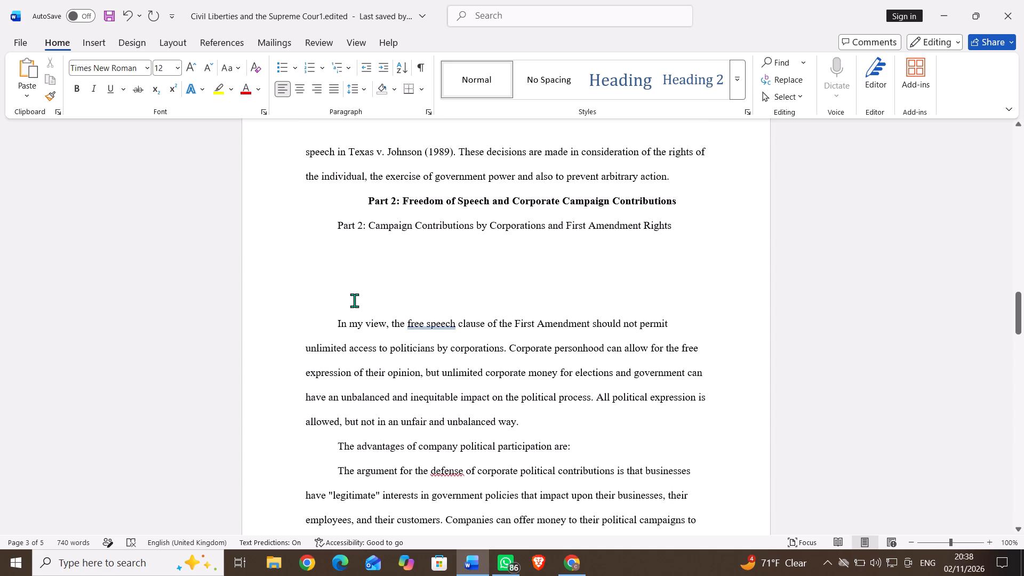
left_click(354, 300)
key("BackSpace")
key("BackSpace")
key("BackSpace")
key("BackSpace")
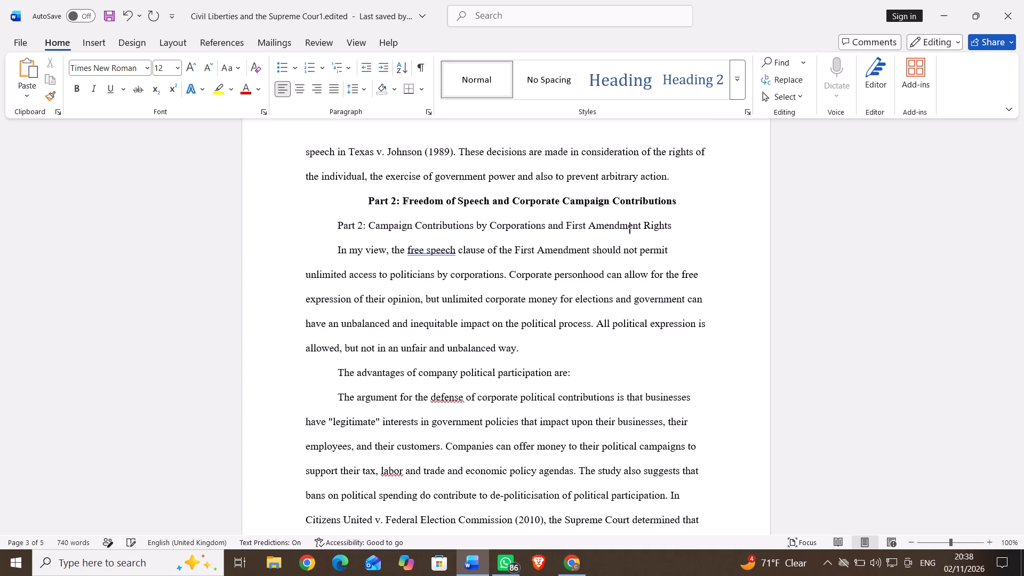
Delete the redundant line "Part 2: Campaign Contributions by Corporations and First Amendment Rights" under the bold Part 2 heading.
left_click_drag(337, 227, 466, 228)
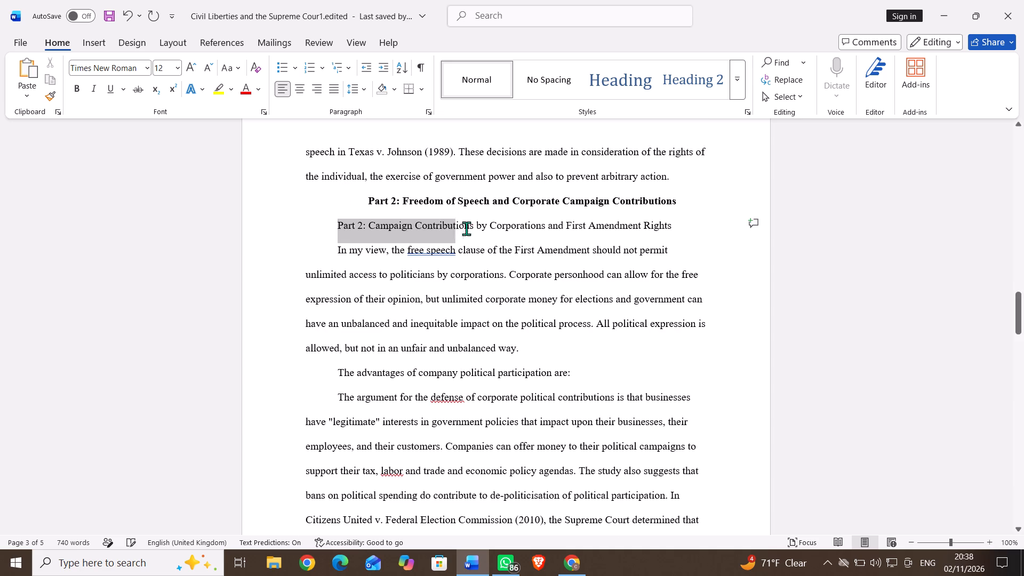
left_click_drag(466, 228, 674, 240)
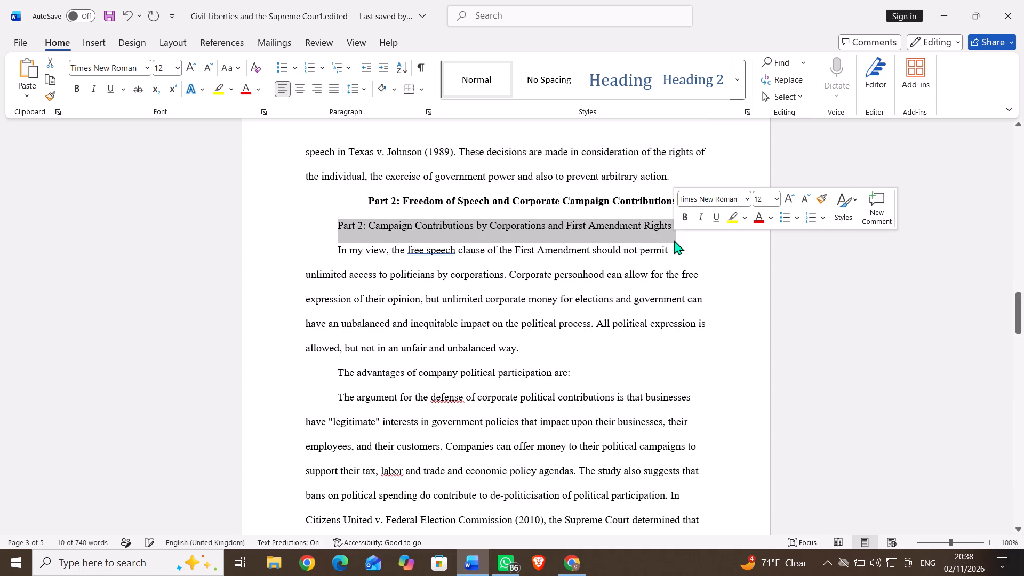
key("BackSpace")
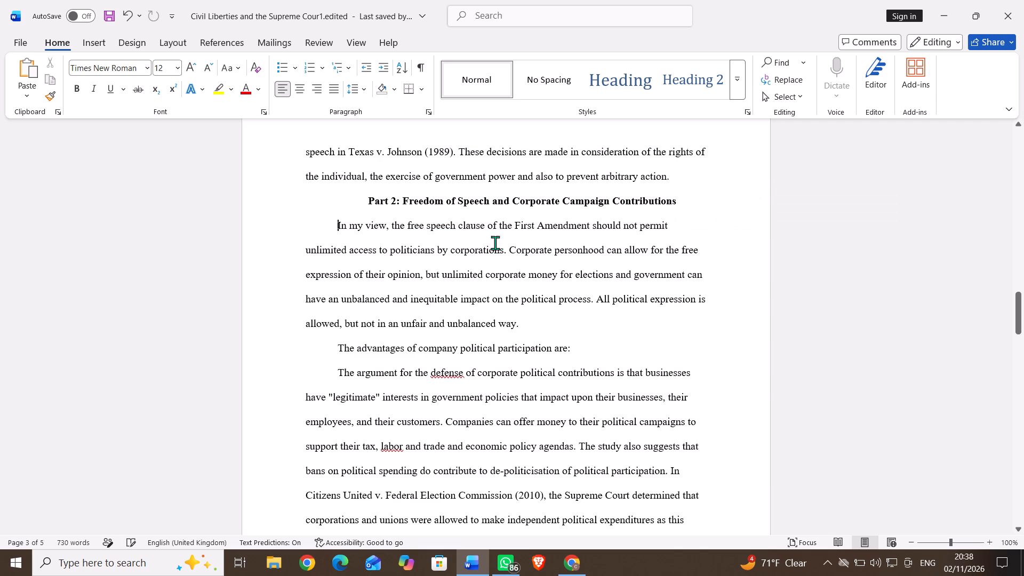
Correct the flagged spelling "defense" to "defence" in the paragraph on corporate political contributions.
left_click(452, 371)
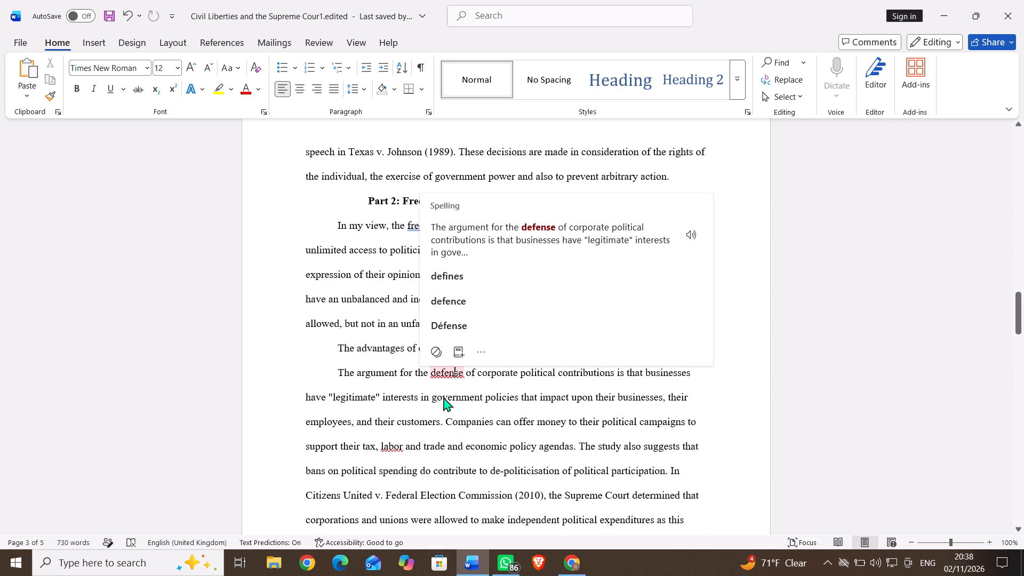
left_click(440, 305)
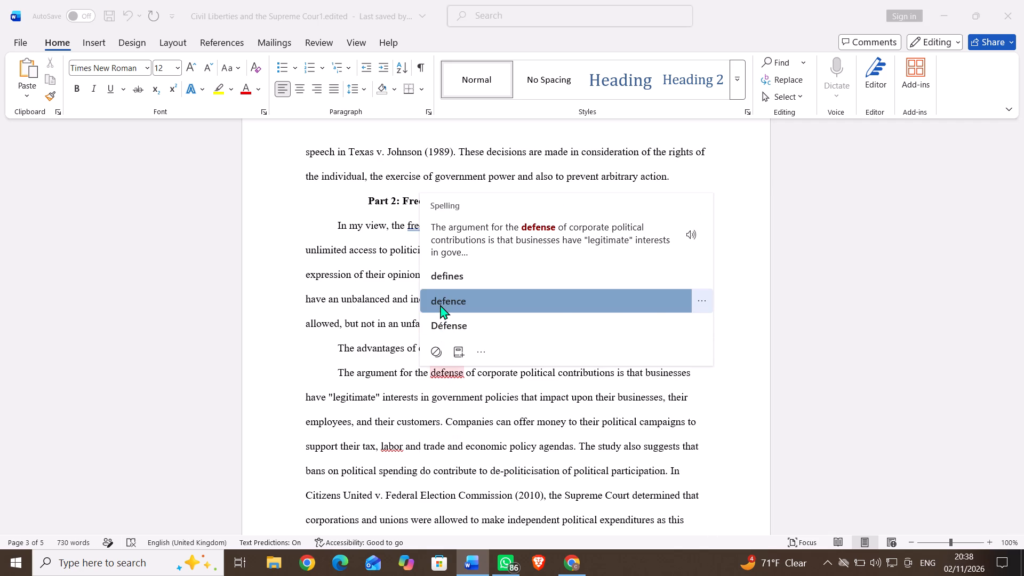
Ignore the spelling suggestion for "labor" in the paragraph on corporate political contributions.
left_click(395, 447)
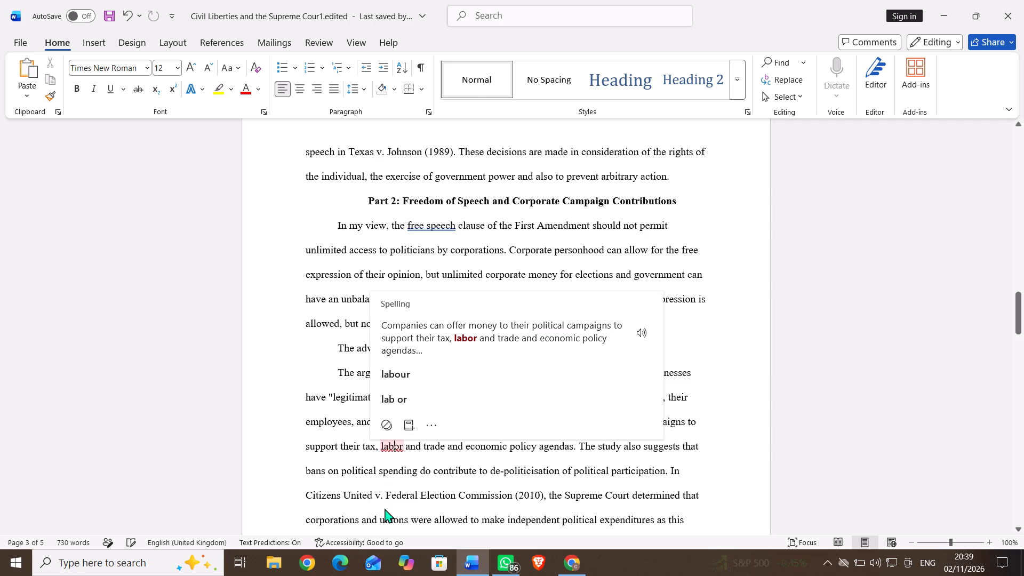
left_click(390, 428)
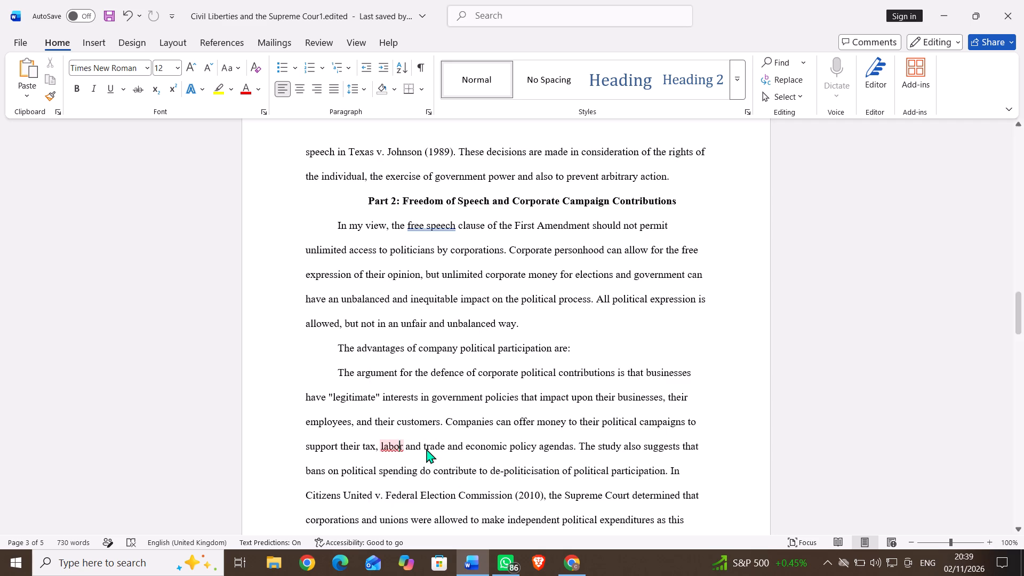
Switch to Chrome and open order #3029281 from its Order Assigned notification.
left_click(563, 570)
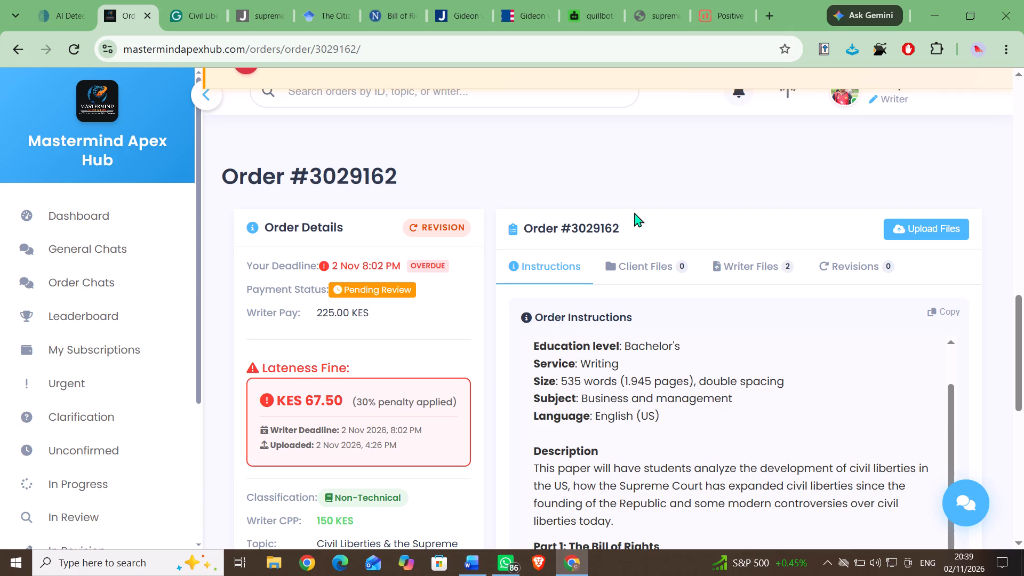
scroll(491, 235, "down", 1)
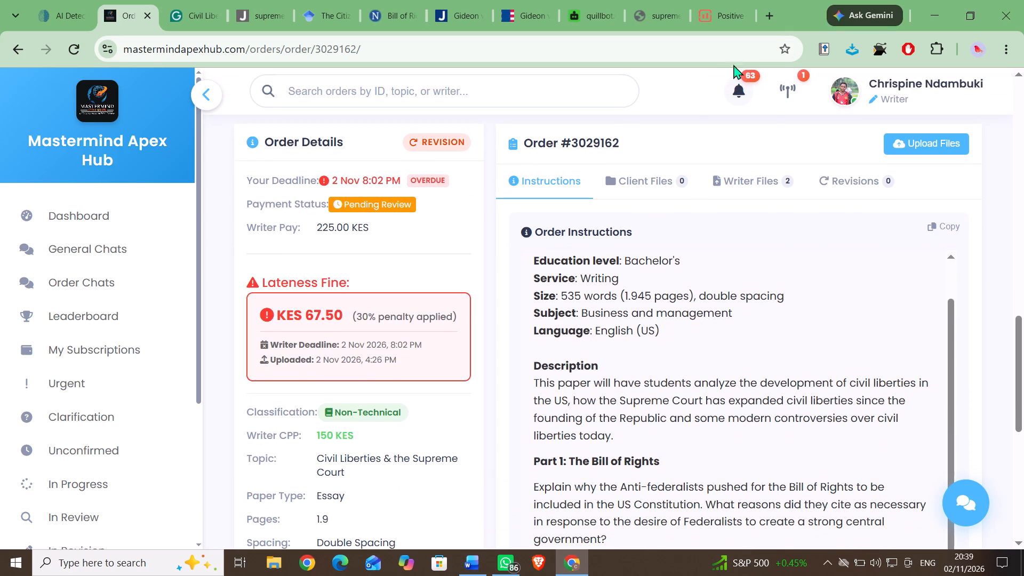
left_click(741, 92)
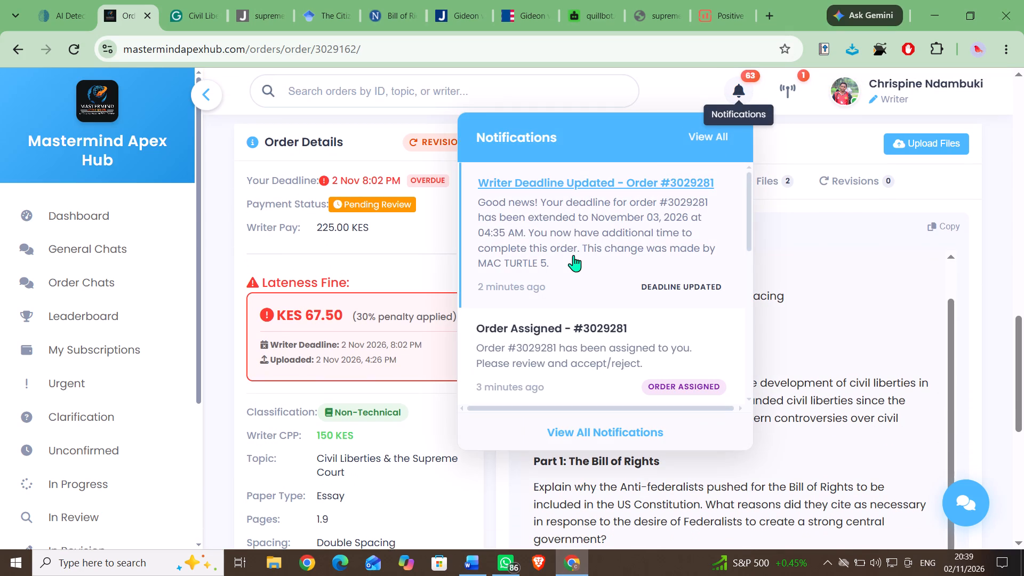
left_click(563, 329)
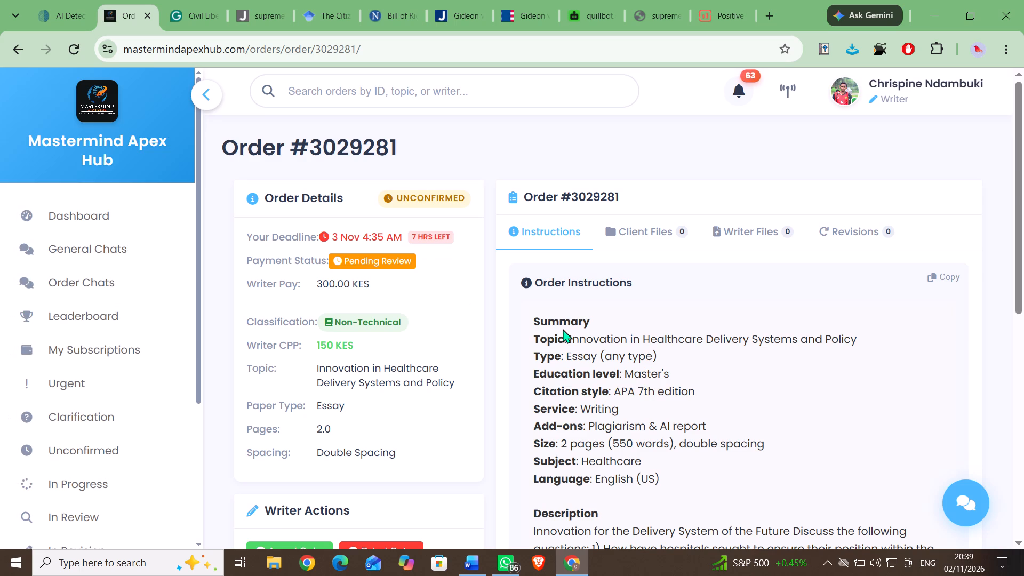
scroll(563, 329, "down", 10)
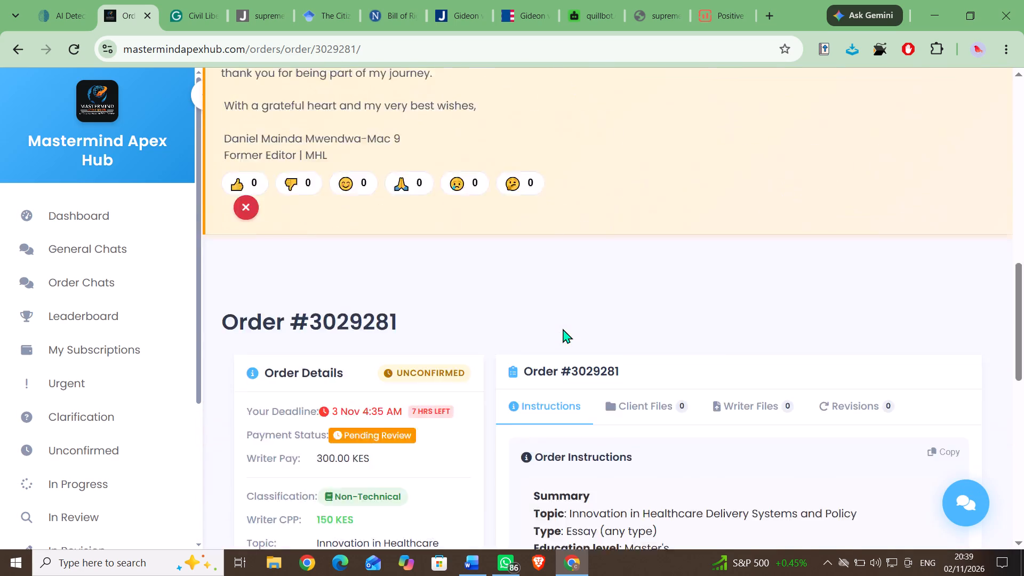
scroll(563, 329, "down", 1)
scroll(563, 329, "up", 5)
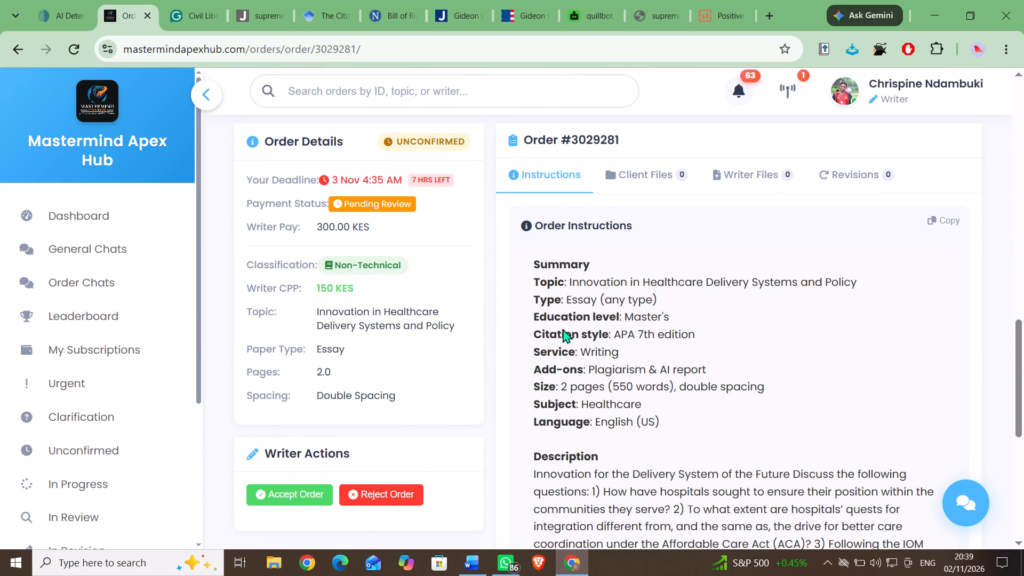
scroll(563, 329, "down", 1)
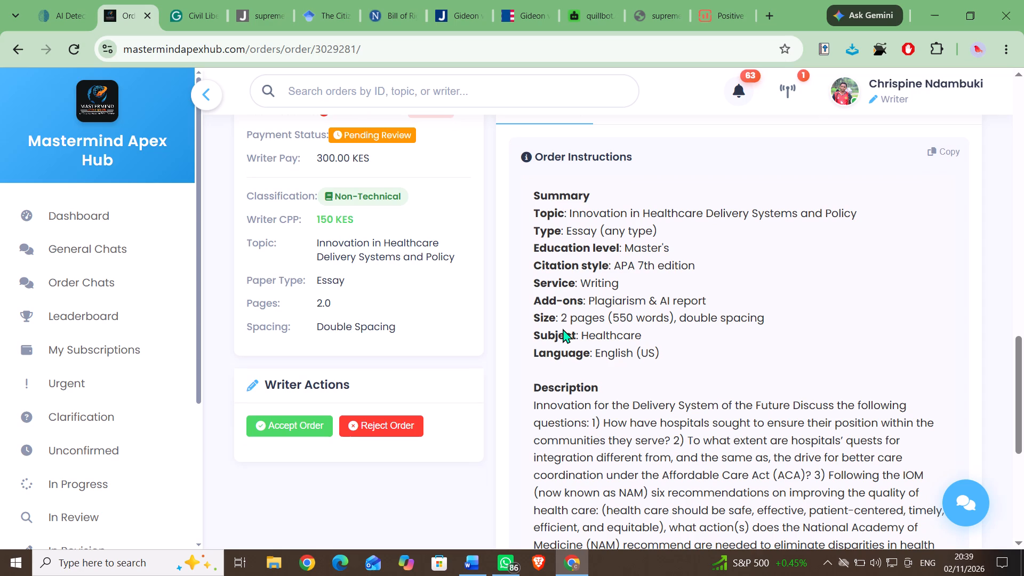
scroll(563, 329, "down", 3)
scroll(563, 329, "up", 1)
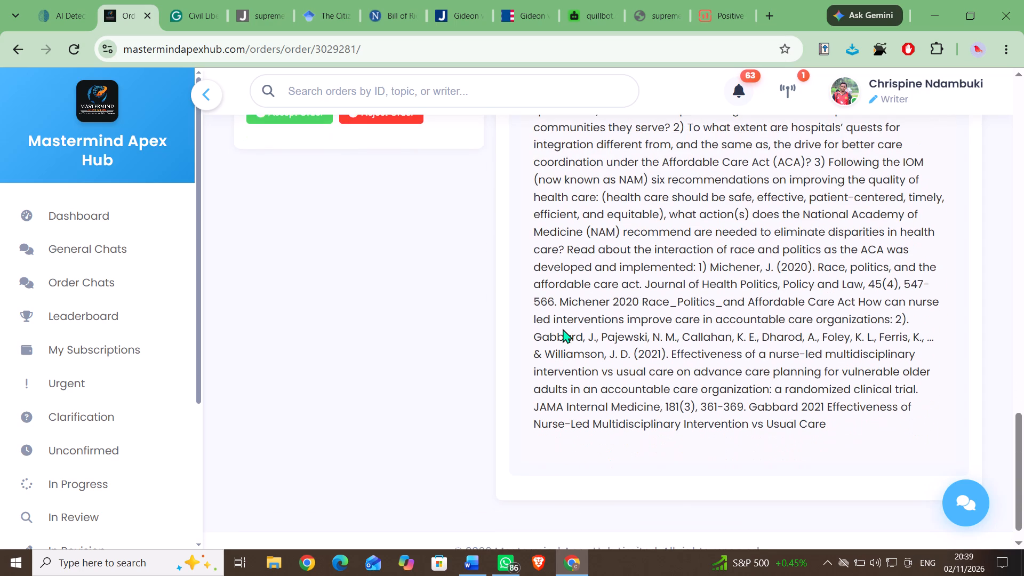
scroll(563, 329, "up", 2)
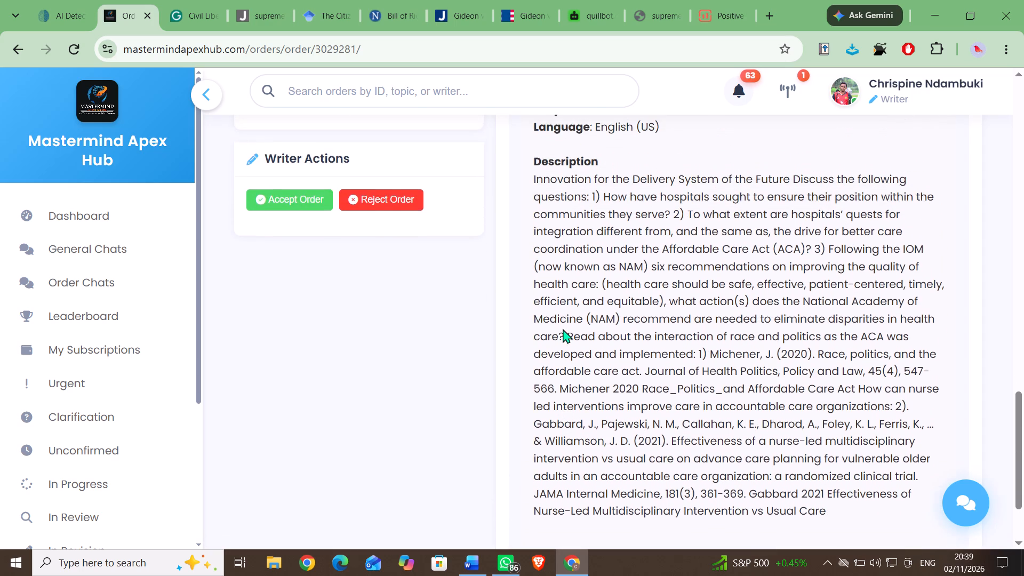
scroll(563, 329, "up", 1)
left_click(319, 292)
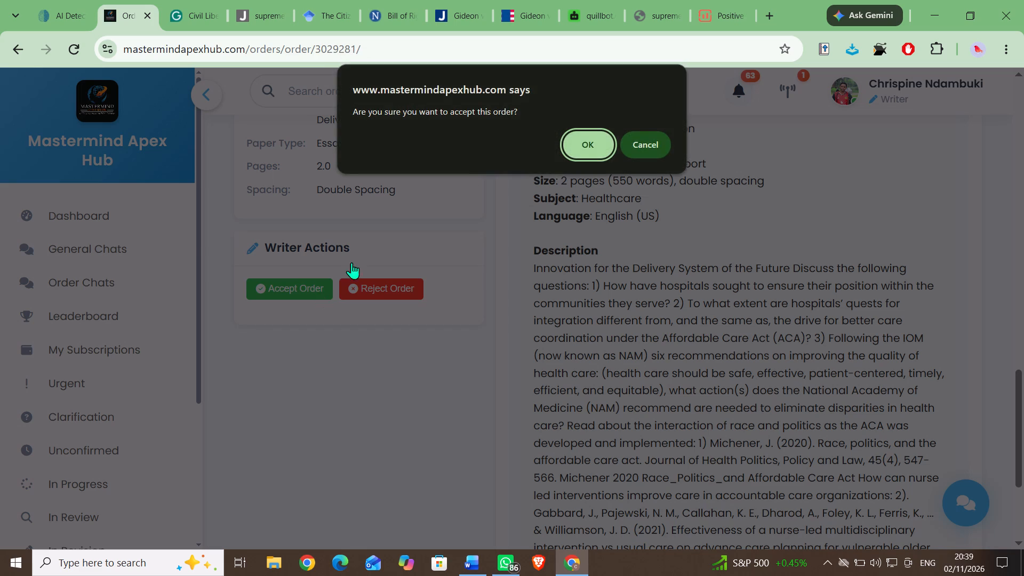
left_click(585, 154)
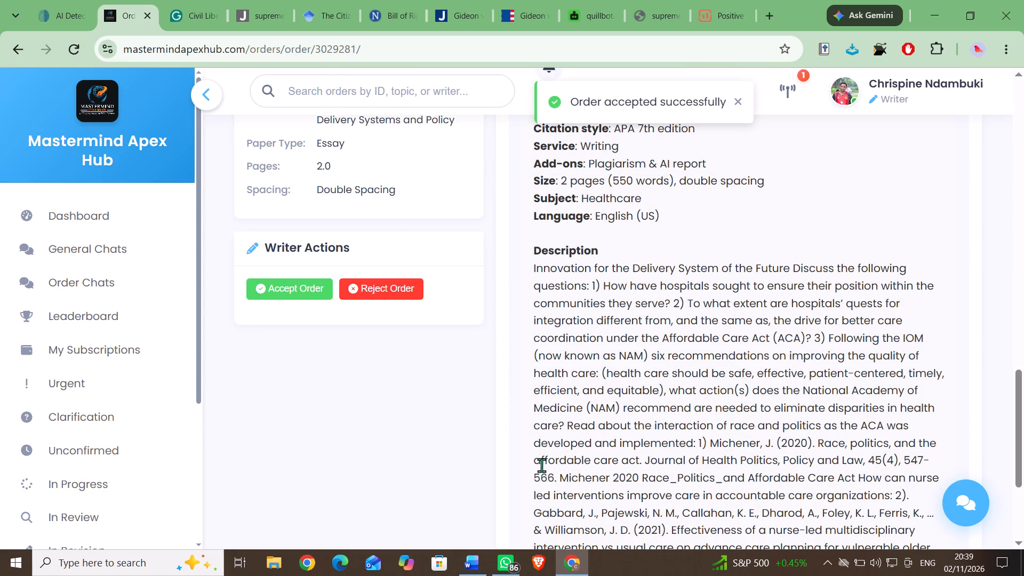
scroll(553, 339, "down", 1)
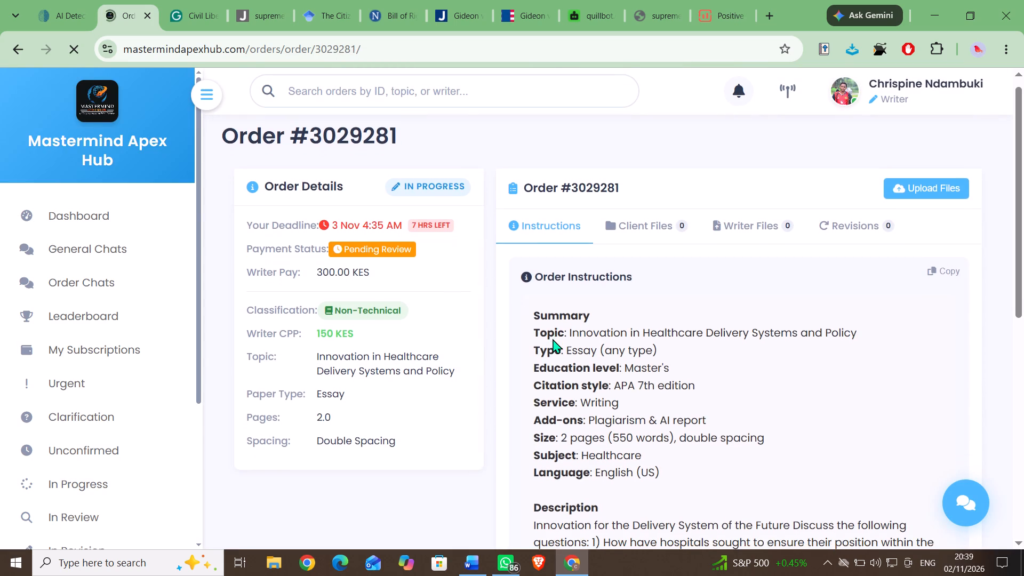
scroll(553, 339, "down", 2)
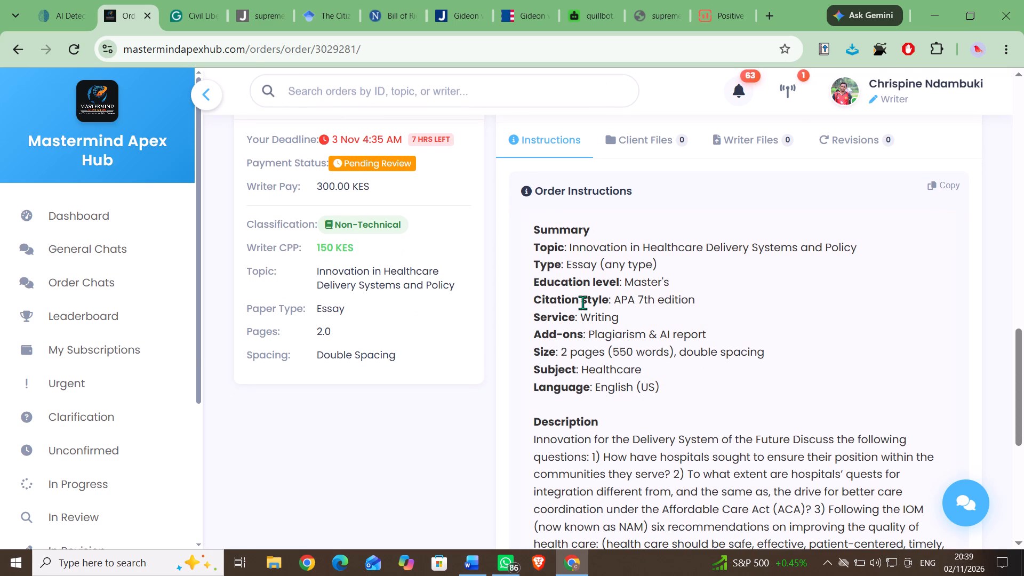
Switch to Word and check the word count of Part 2, as well as of the whole essay body from the Part 1 heading.
left_click(469, 558)
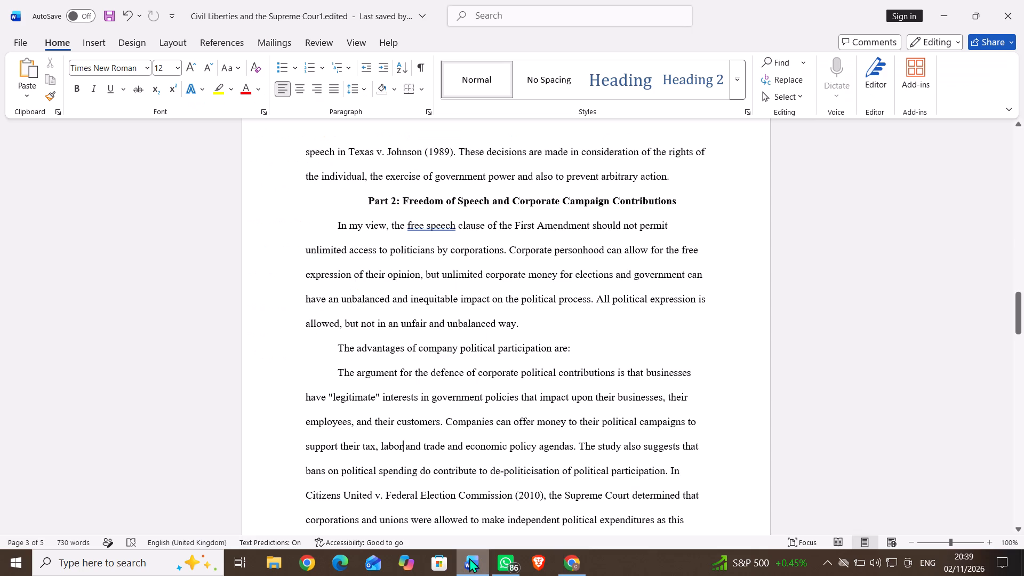
left_click_drag(333, 229, 351, 252)
left_click_drag(351, 252, 564, 361)
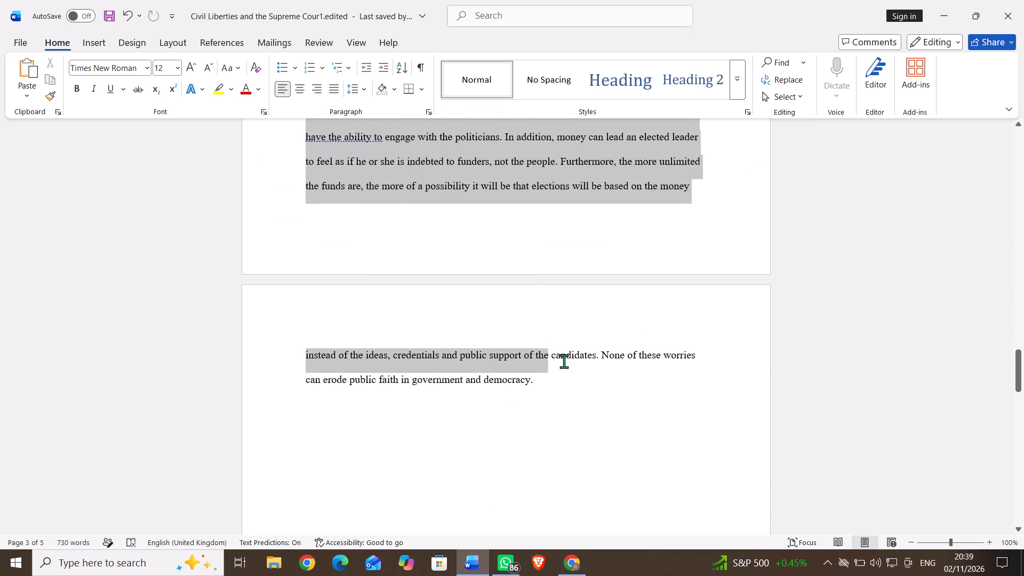
left_click_drag(564, 361, 563, 385)
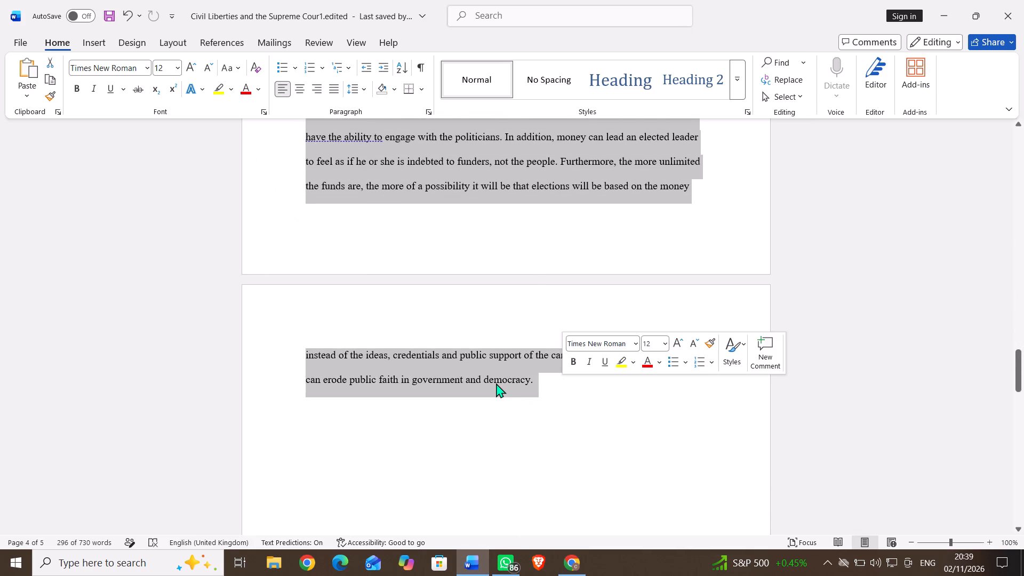
left_click(496, 383)
left_click_drag(537, 384, 391, 221)
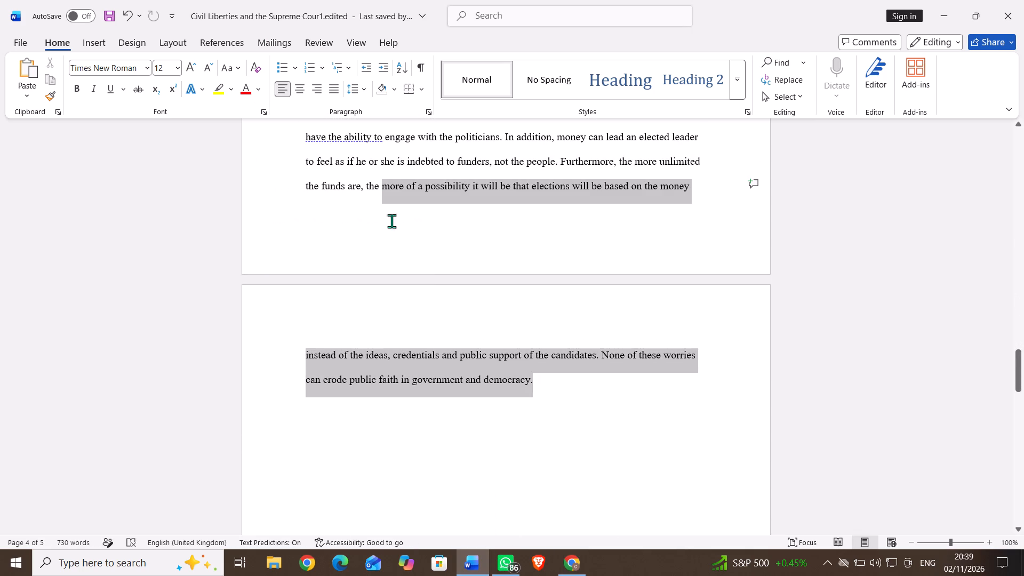
left_click_drag(391, 221, 313, 101)
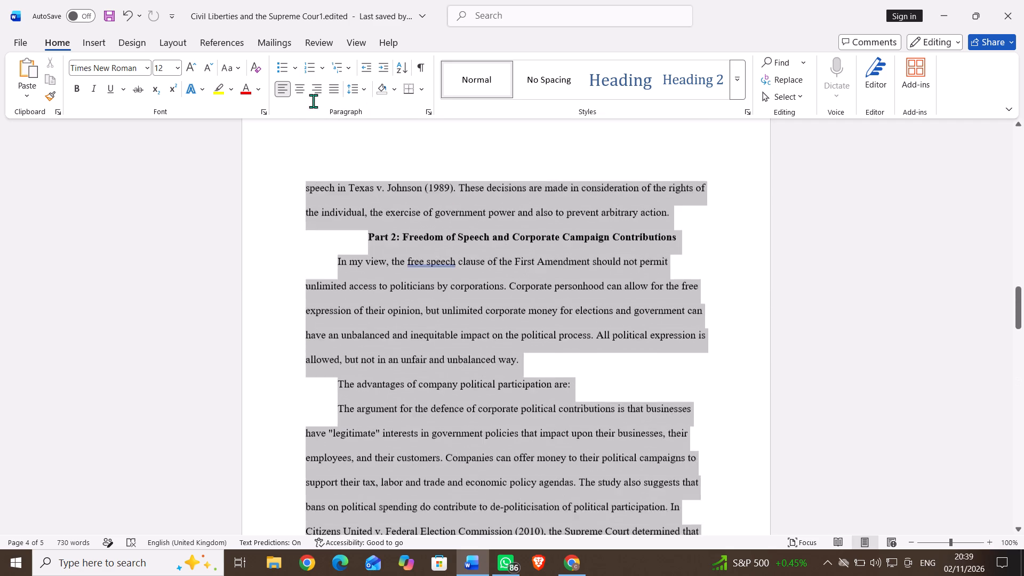
left_click_drag(313, 101, 315, 165)
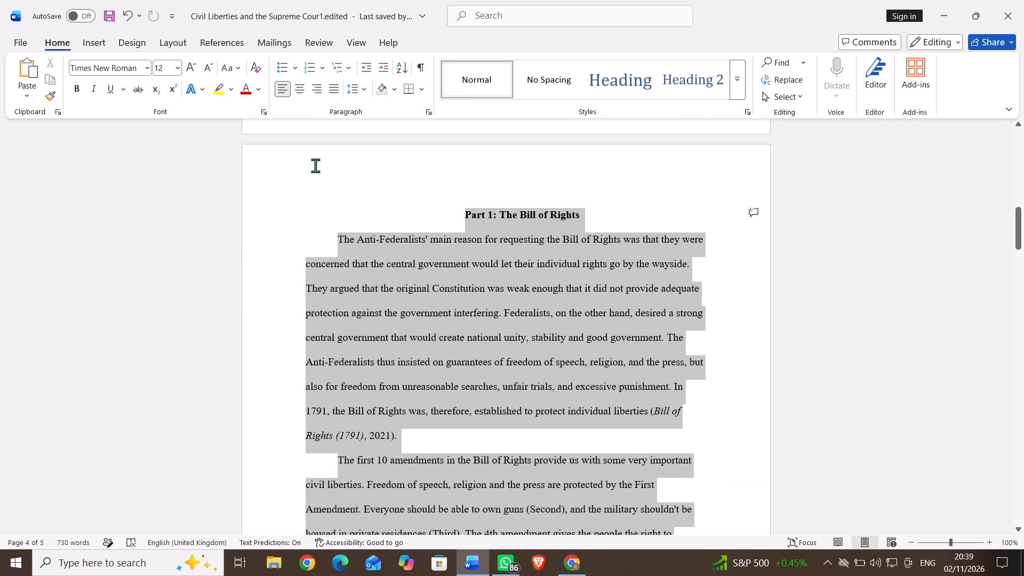
left_click_drag(315, 165, 333, 222)
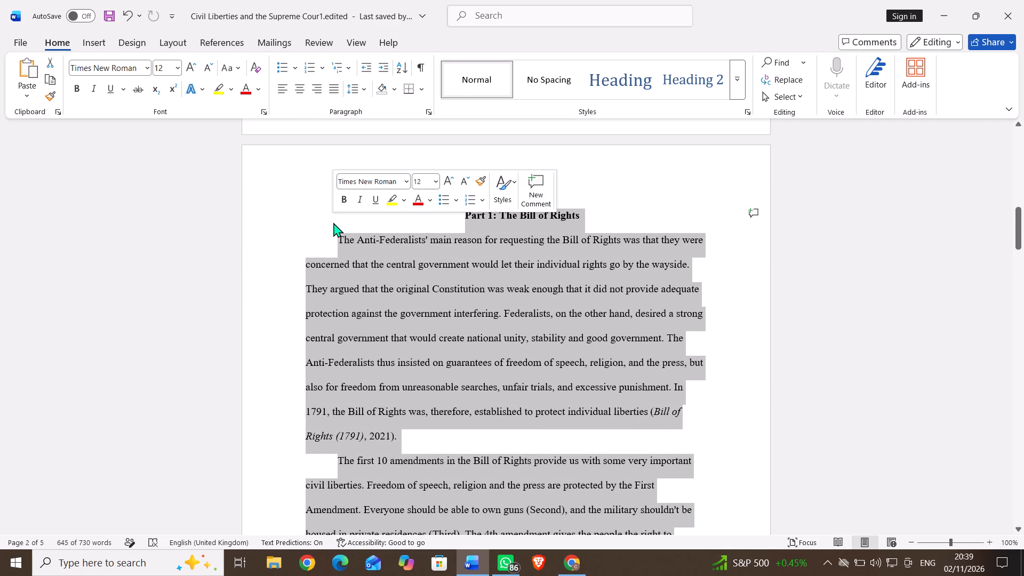
left_click(402, 325)
Apply the grammar suggestion "free-speech" in the opening sentence of Part 2.
scroll(402, 325, "down", 2)
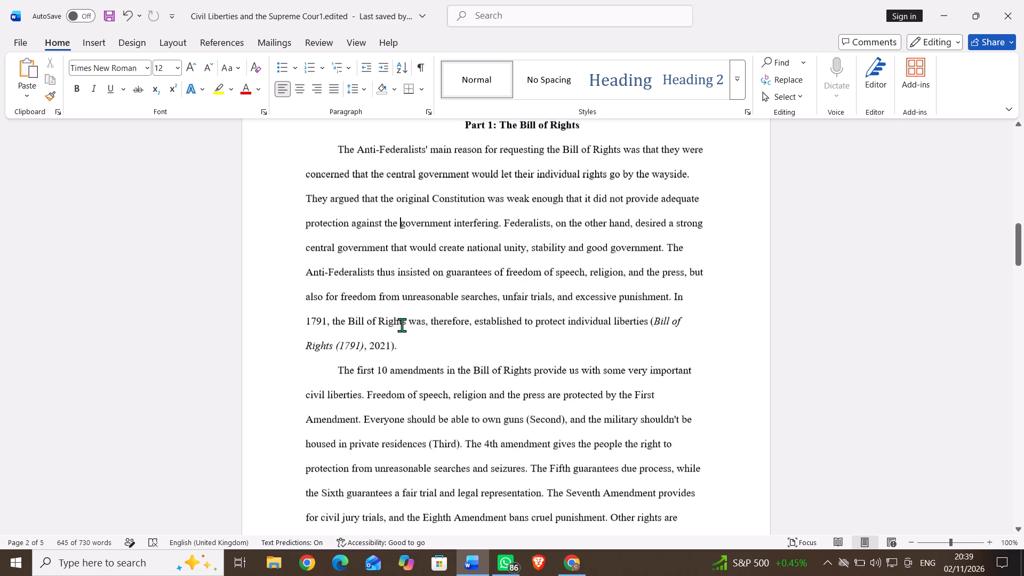
scroll(402, 325, "down", 2)
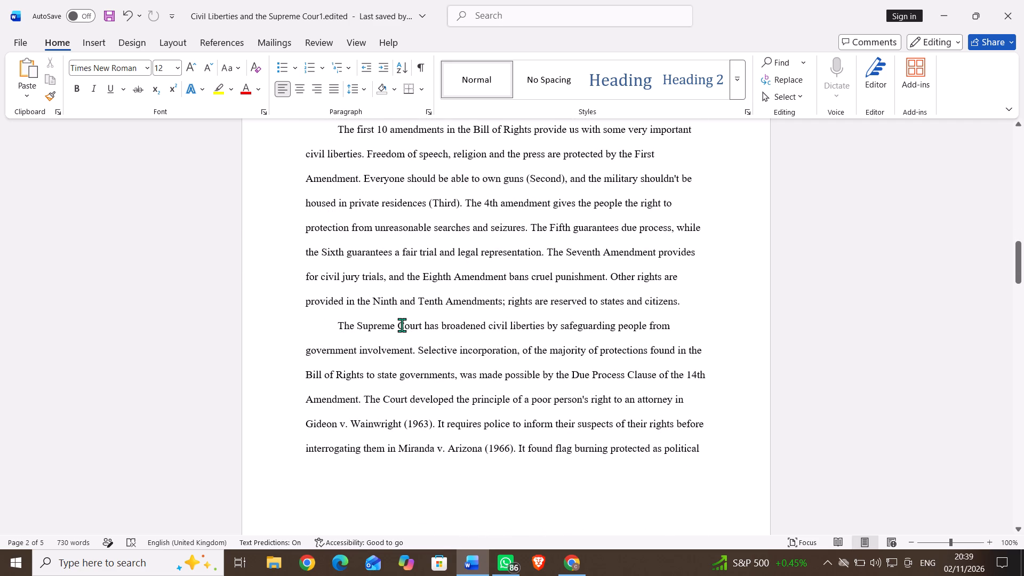
scroll(402, 325, "down", 4)
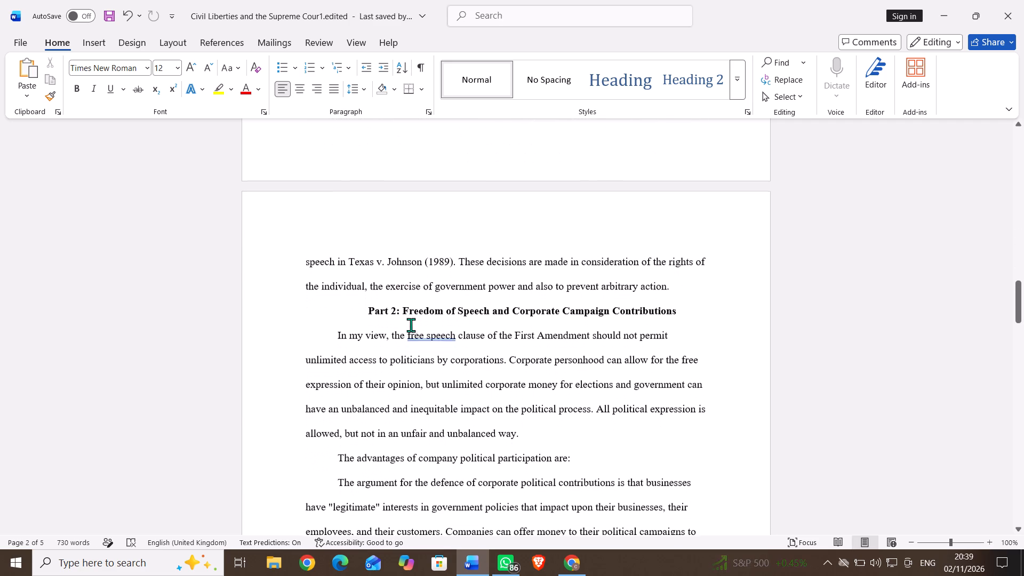
left_click(430, 340)
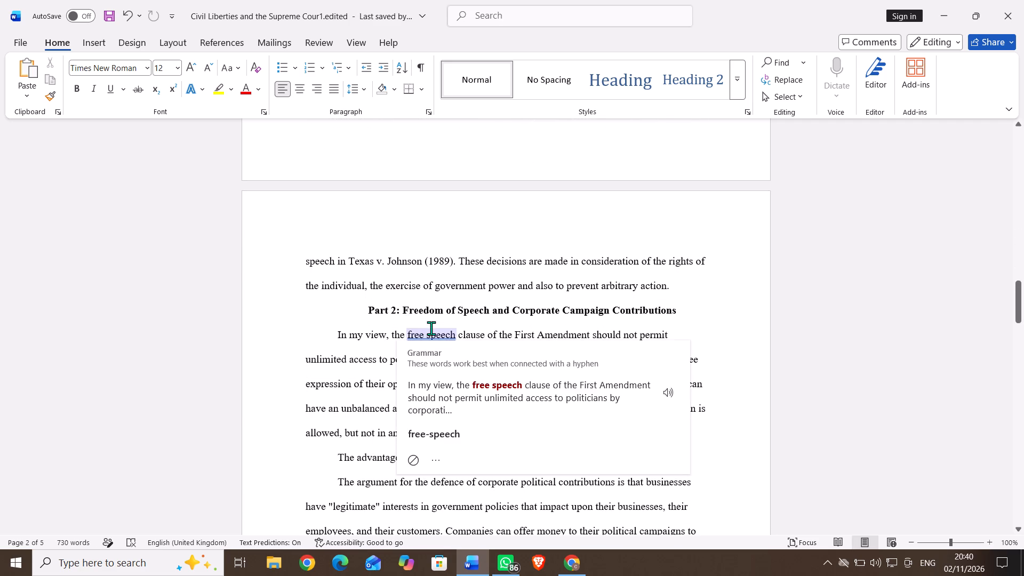
left_click(426, 436)
left_click(426, 436)
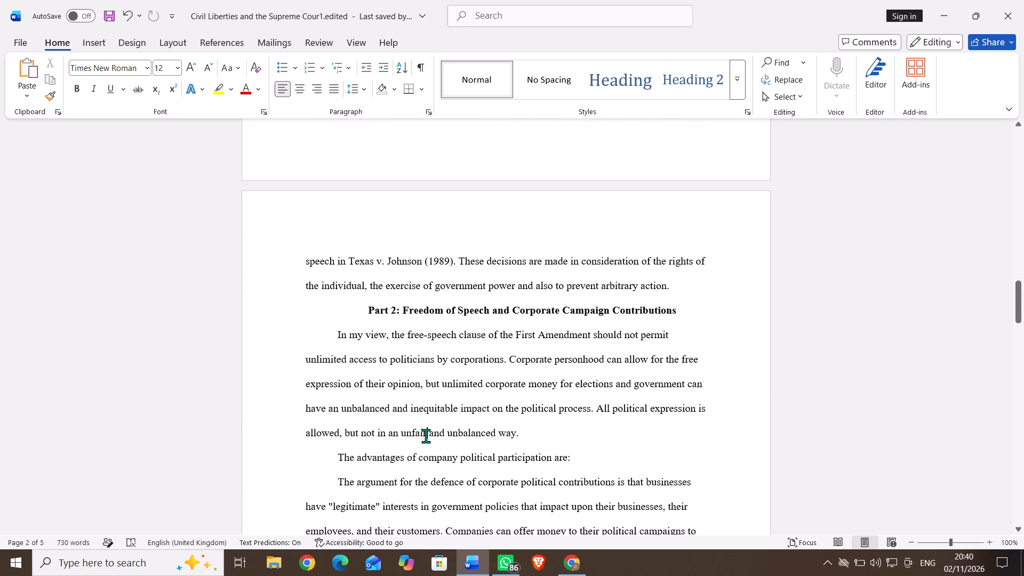
Delete the line "The advantages of company political participation are:" from Part 2.
left_click_drag(338, 459, 540, 467)
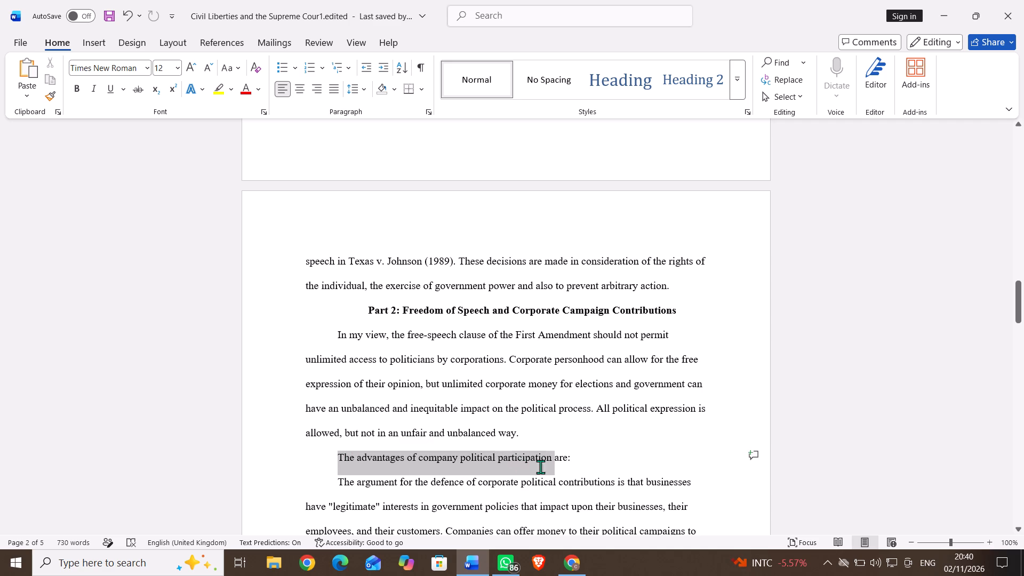
left_click_drag(540, 467, 575, 470)
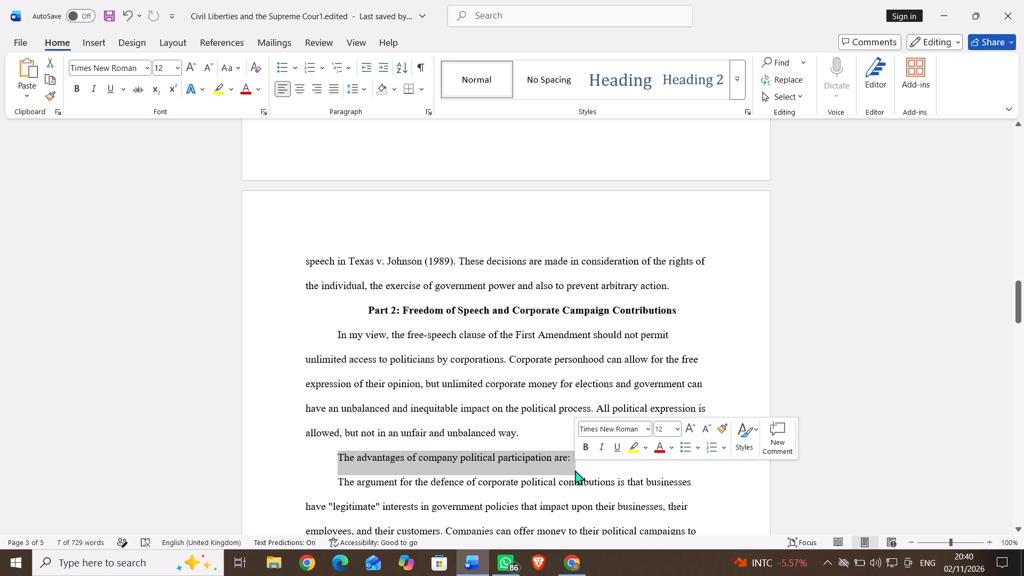
left_click(522, 475)
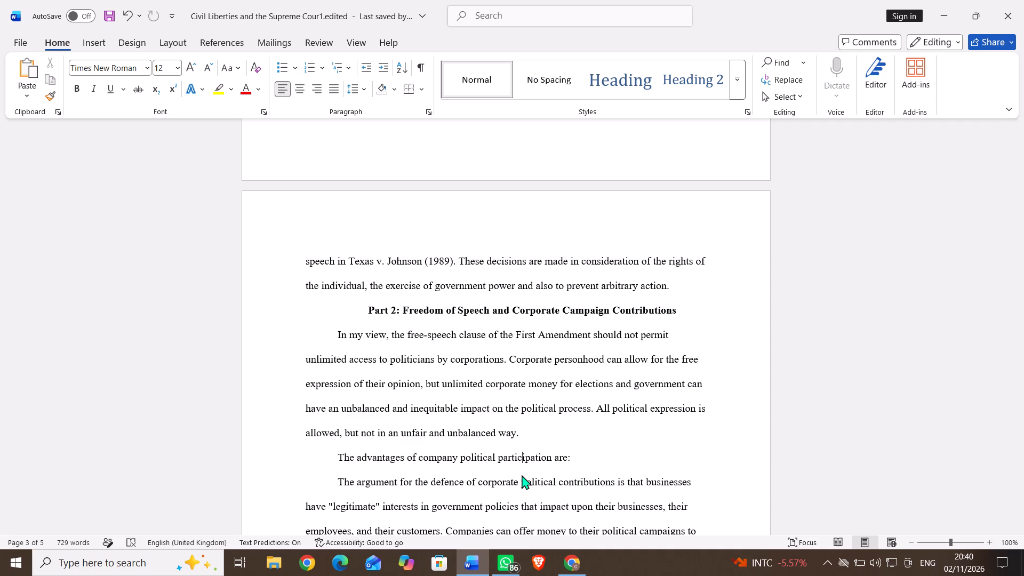
triple_click(515, 462)
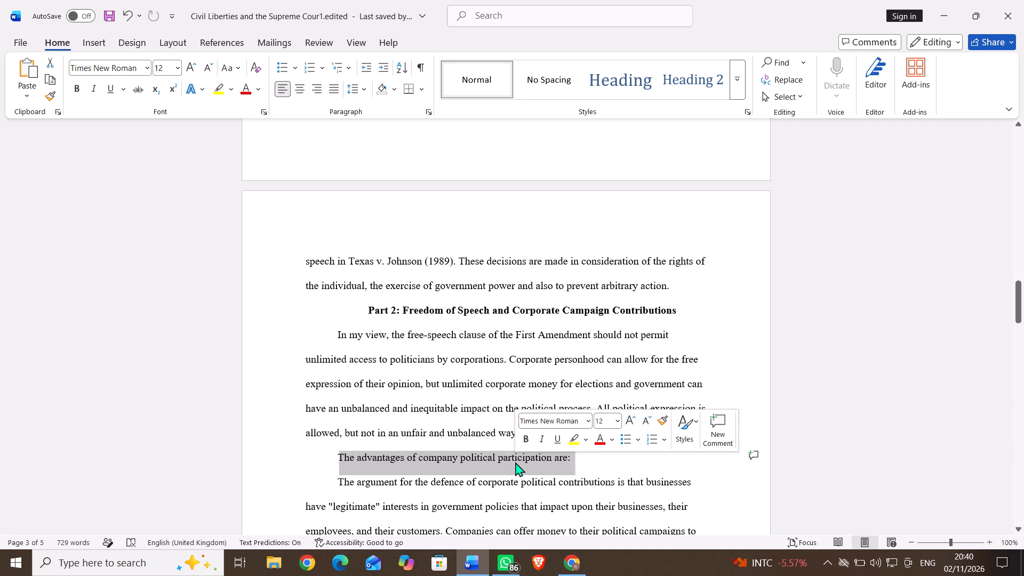
left_click(515, 462)
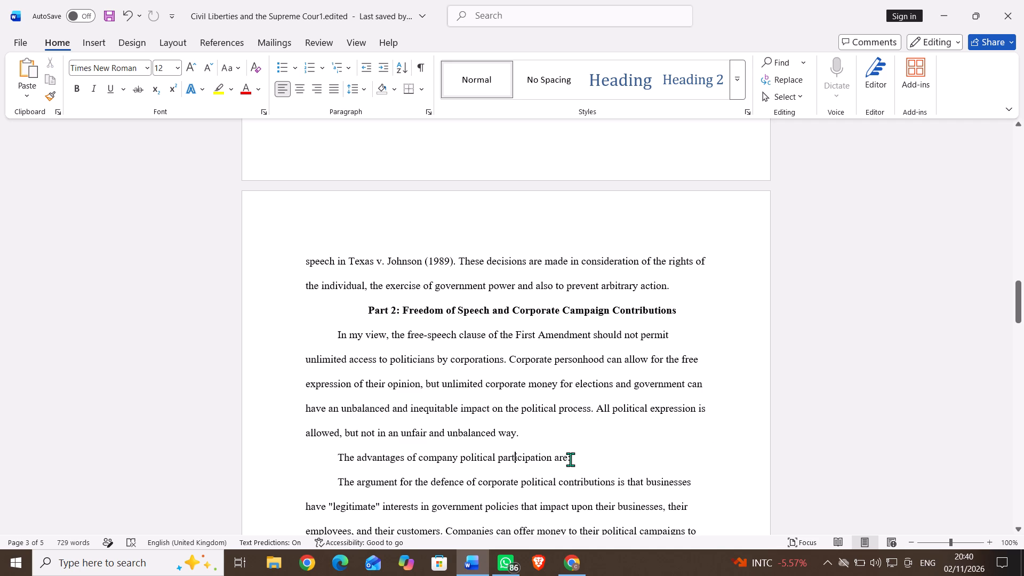
left_click_drag(570, 459, 342, 461)
key("BackSpace")
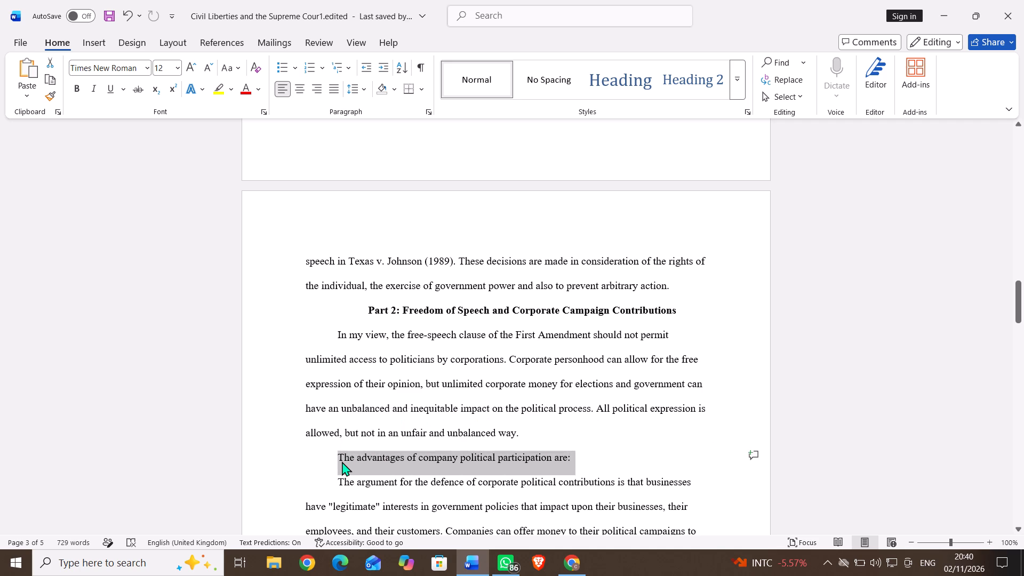
Delete the subheading line "Disadvantages of Unlimited Contributions" from Part 2.
scroll(342, 461, "down", 2)
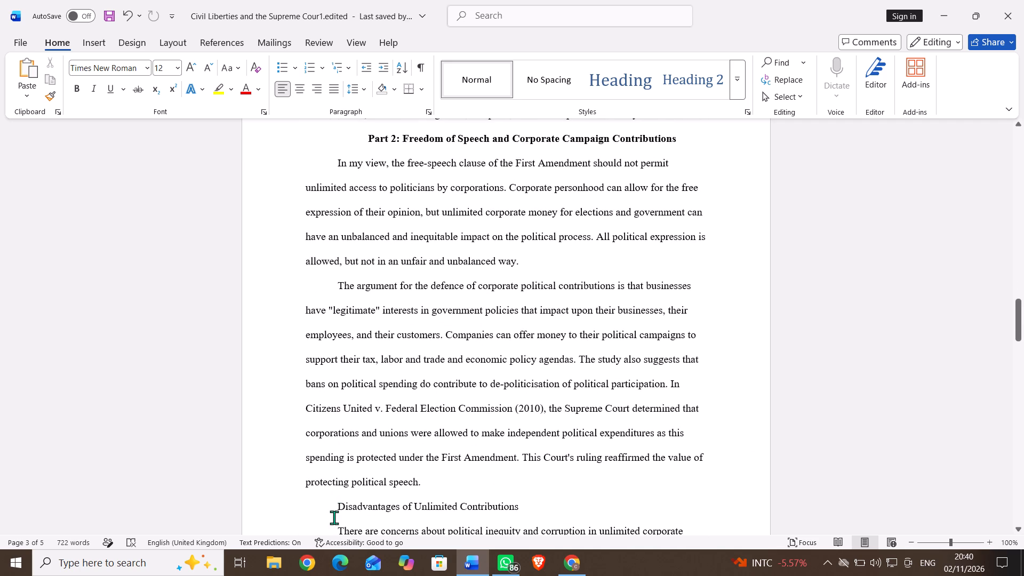
left_click_drag(335, 507, 555, 508)
key("BackSpace")
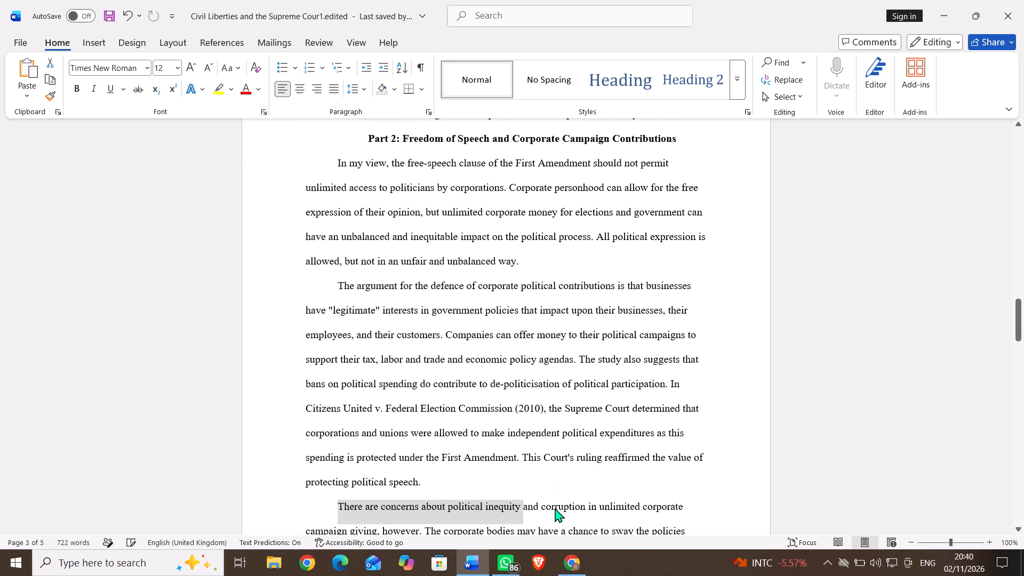
Replace the flagged phrase "have the ability to" with the suggestion "can" in the paragraph on unlimited corporate campaign giving.
scroll(555, 508, "down", 2)
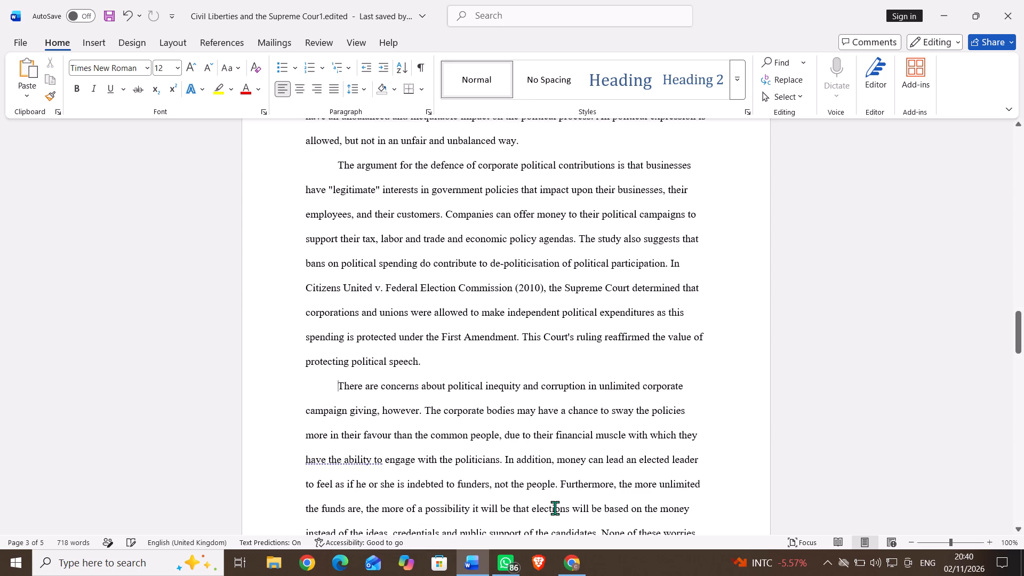
left_click(328, 462)
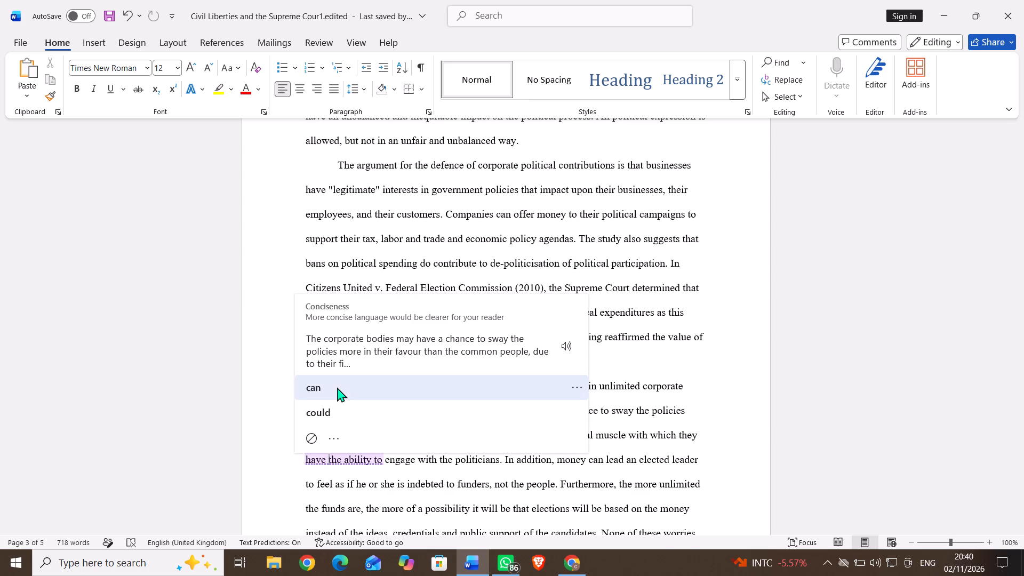
left_click(337, 387)
Remove the blank lines between the final paragraph of Part 2 and the References heading.
scroll(337, 387, "down", 2)
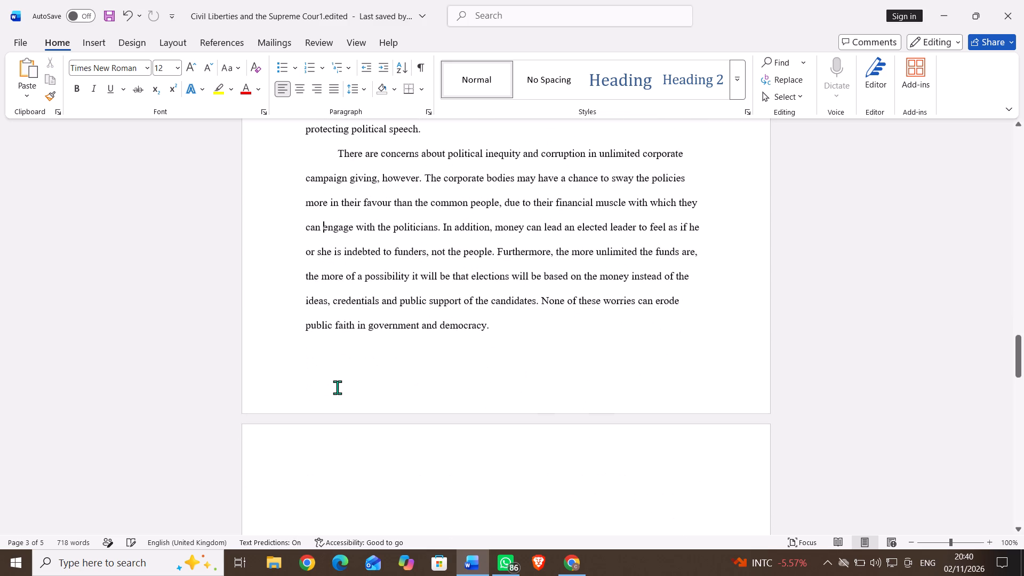
scroll(337, 387, "down", 1)
scroll(418, 425, "down", 3)
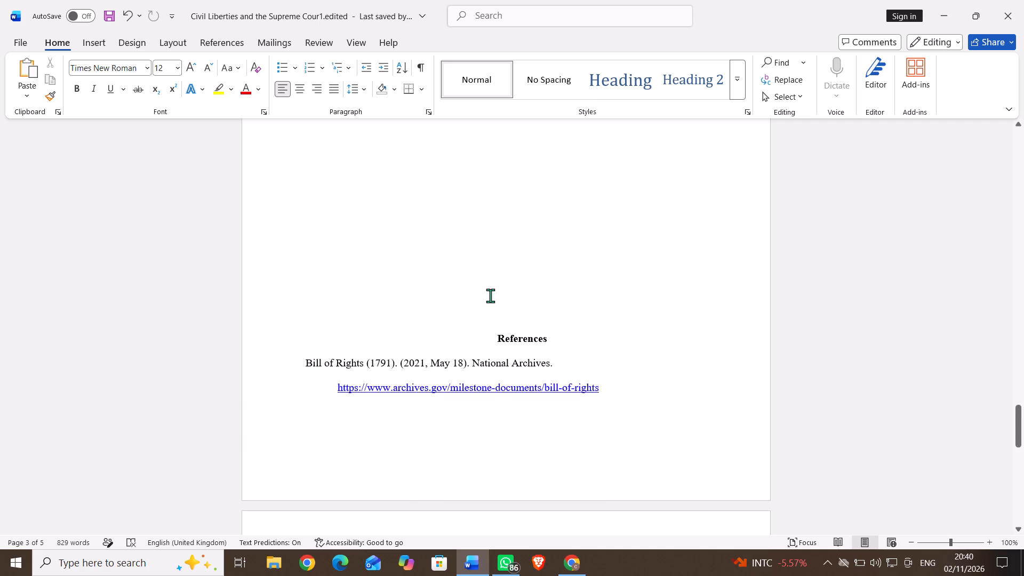
left_click(484, 313)
key("BackSpace")
key("BackSpace")
key("BackSpace")
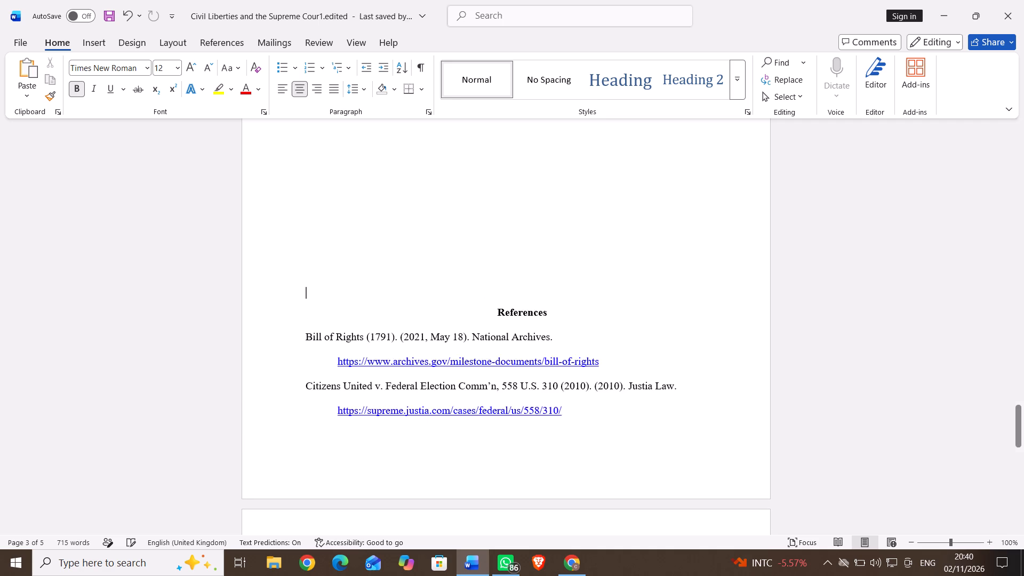
key("BackSpace")
key("BackSpace")
key("BackSpace")
key("BackSpace")
key("BackSpace")
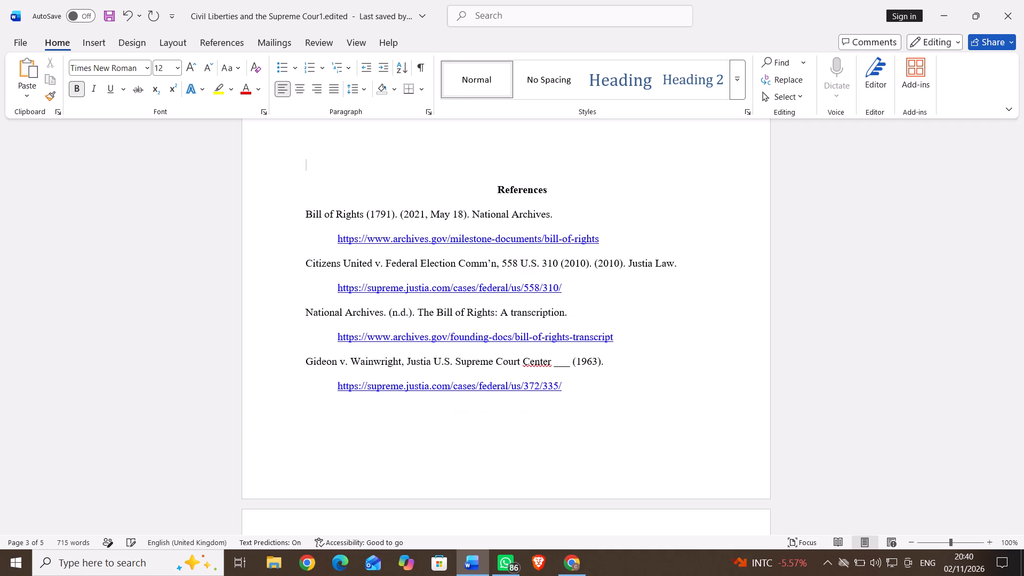
scroll(484, 313, "up", 1)
key("BackSpace")
key("BackSpace")
key("BackSpace")
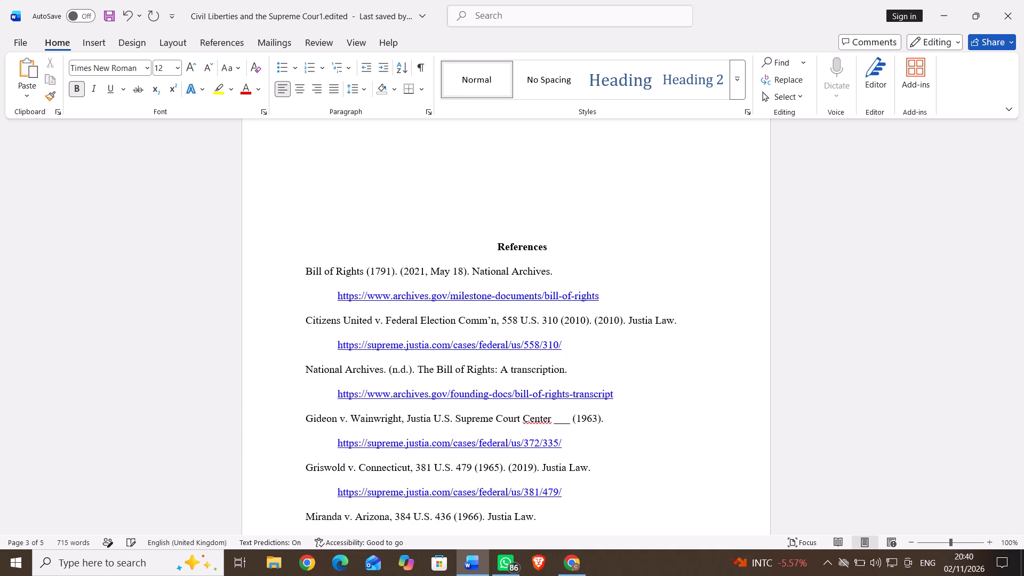
key("BackSpace")
key("BackSpace")
key("BackSpace")
scroll(484, 313, "up", 1)
key("BackSpace")
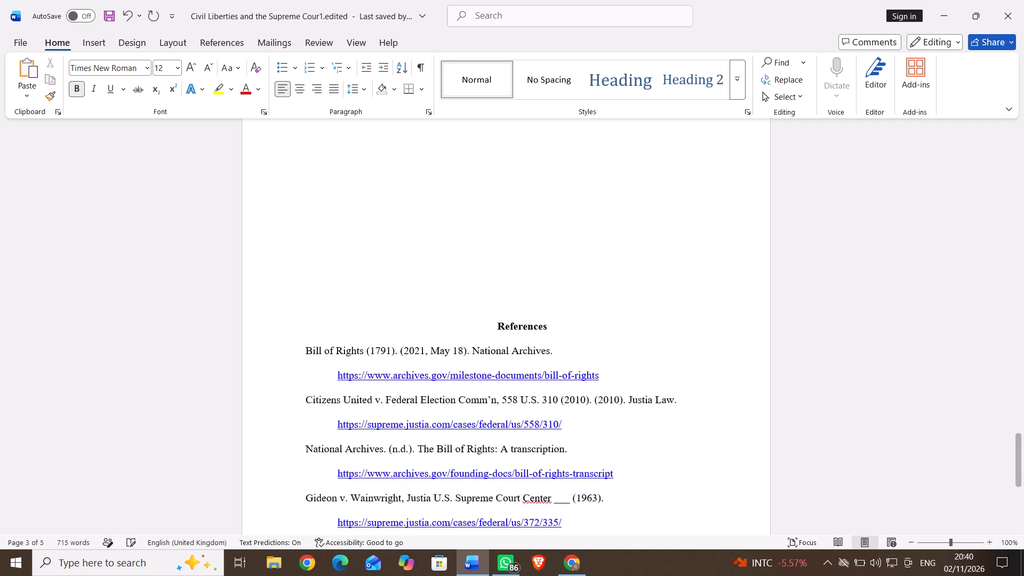
key("BackSpace")
key("BackSpace")
key("BackSpace")
key("BackSpace")
key("BackSpace")
key("BackSpace")
key("BackSpace")
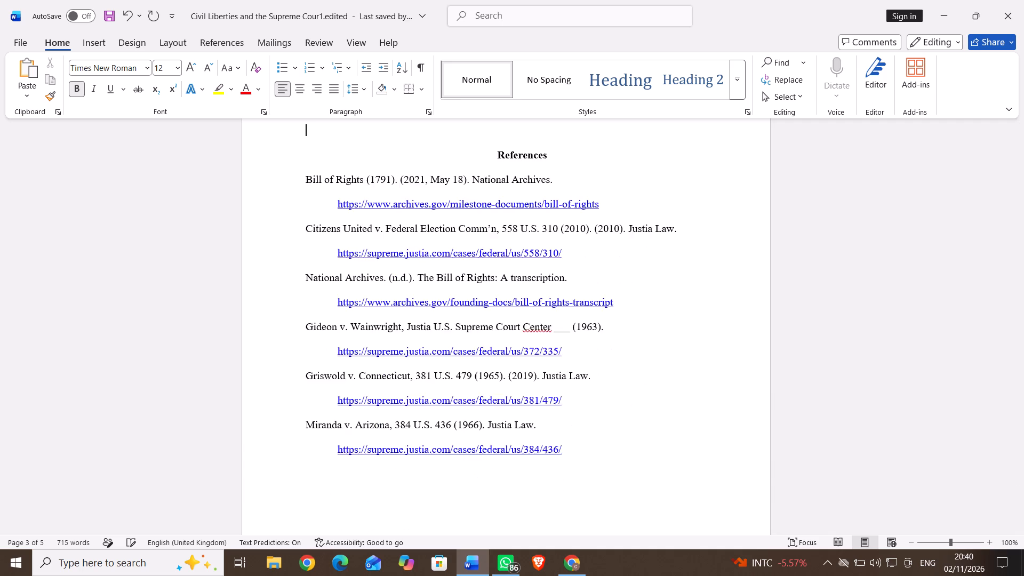
scroll(484, 313, "up", 2)
key("BackSpace")
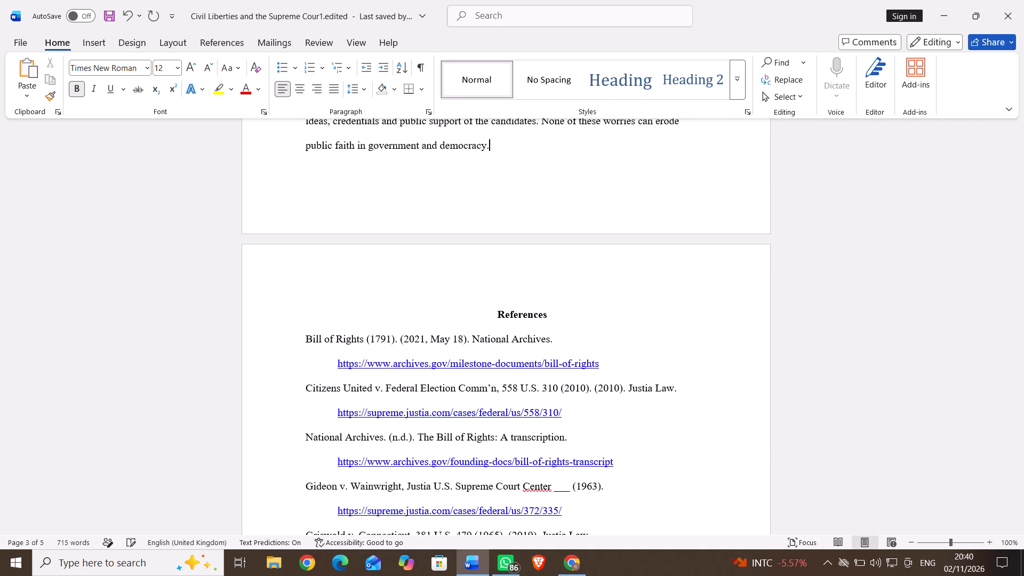
Delete the sentence beginning "The study also suggests that bans on political spending" from Part 2, including its leftover extra period.
scroll(484, 313, "up", 3)
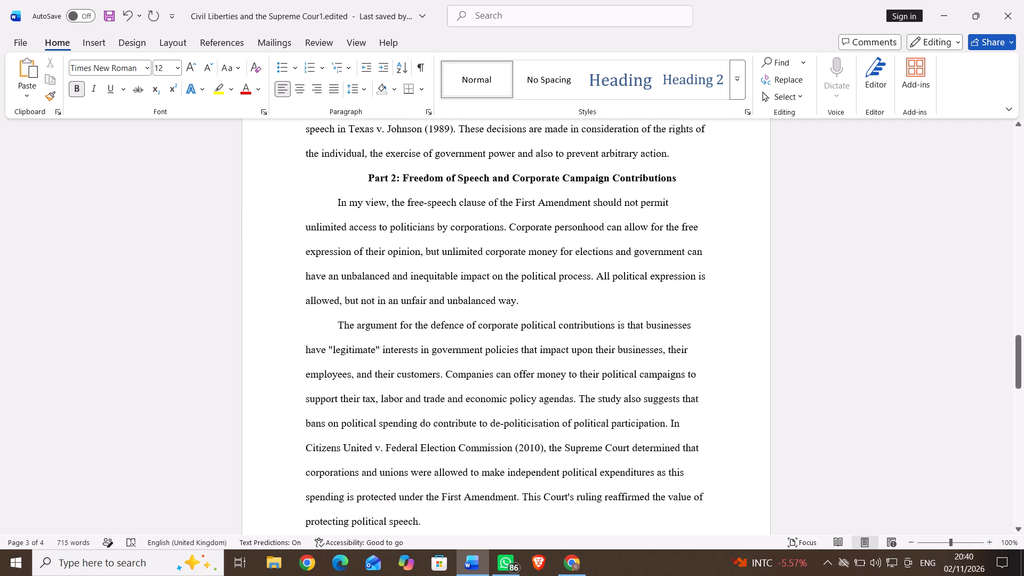
scroll(484, 313, "down", 2)
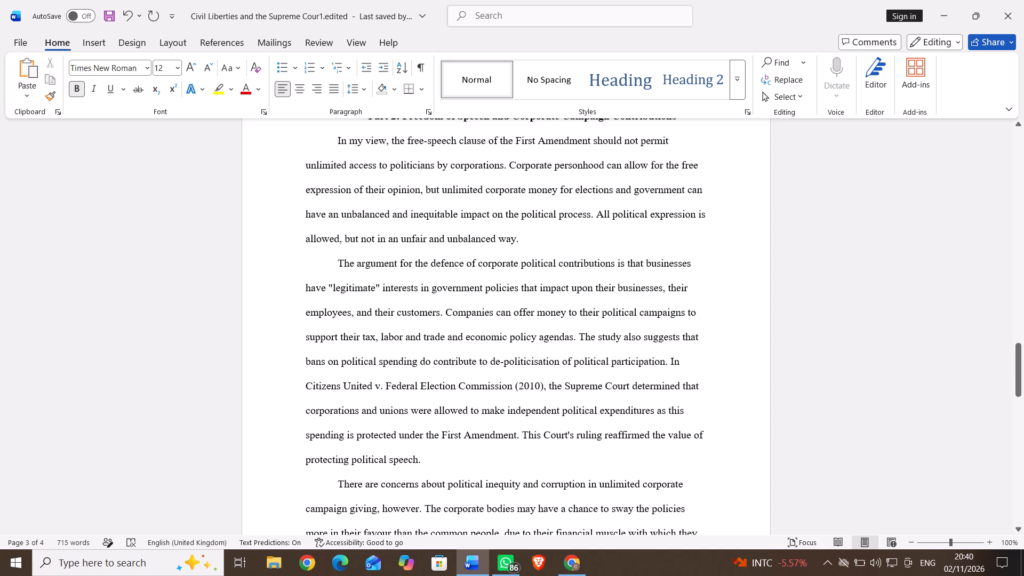
scroll(484, 313, "down", 1)
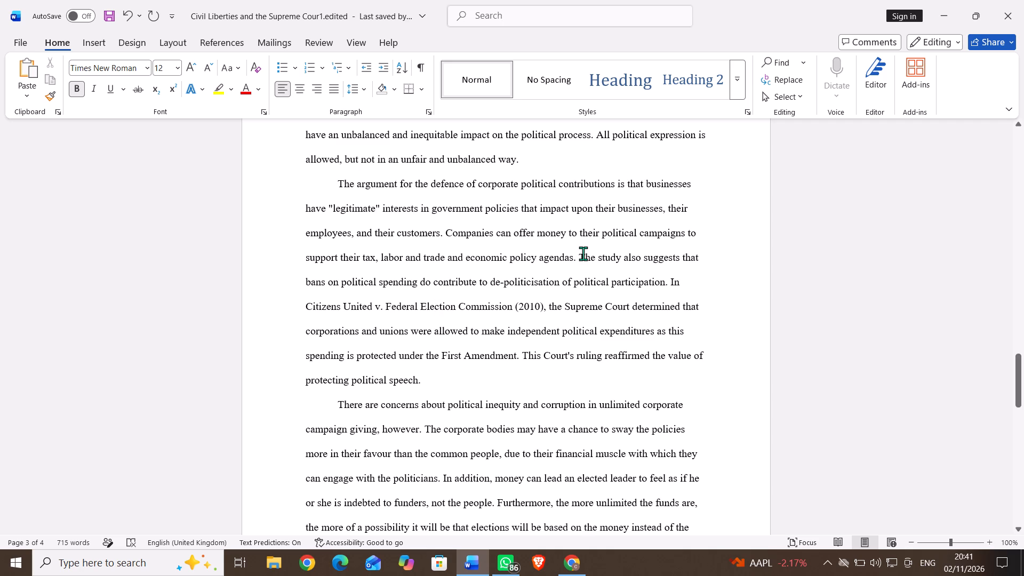
left_click_drag(581, 255, 654, 278)
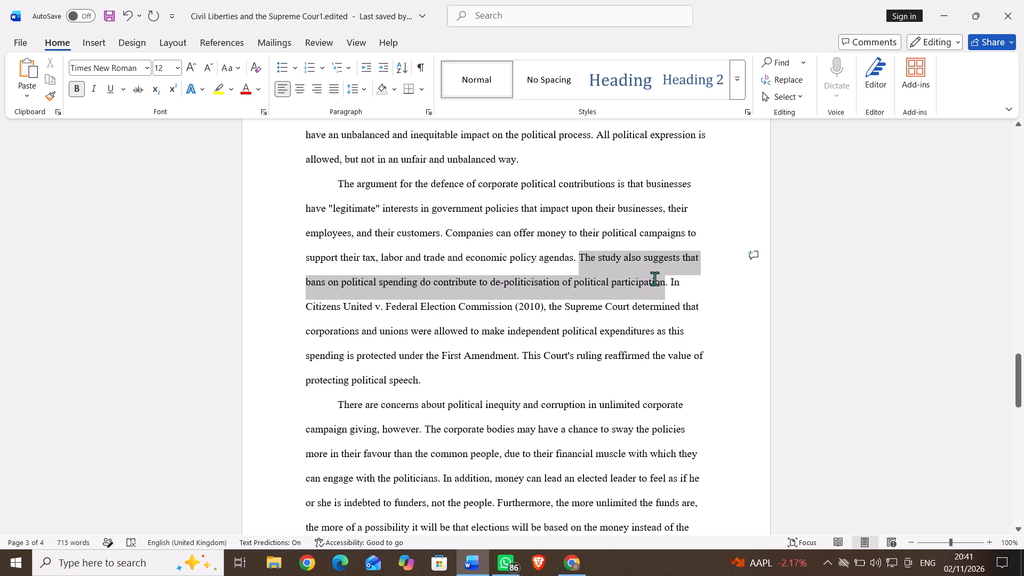
left_click_drag(654, 278, 660, 279)
key("BackSpace")
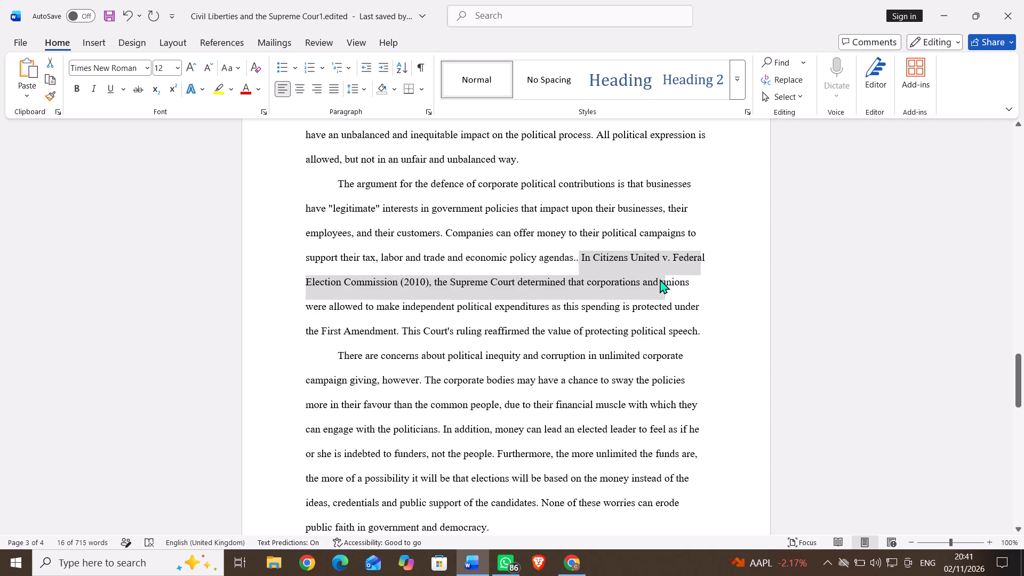
key("BackSpace")
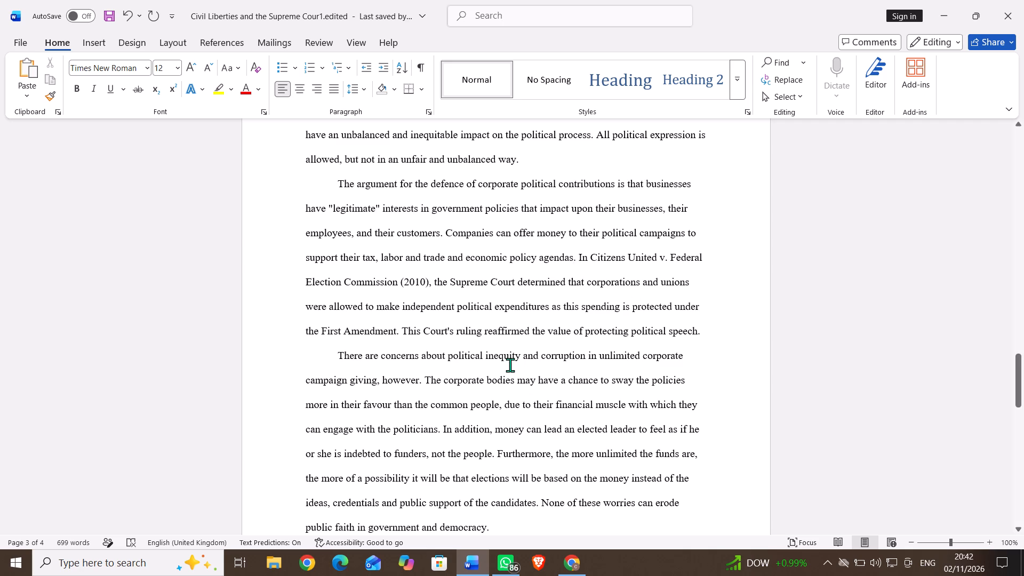
Copy the word "however" and remove it with its preceding comma from the sentence on political inequity and corruption.
scroll(510, 365, "down", 1)
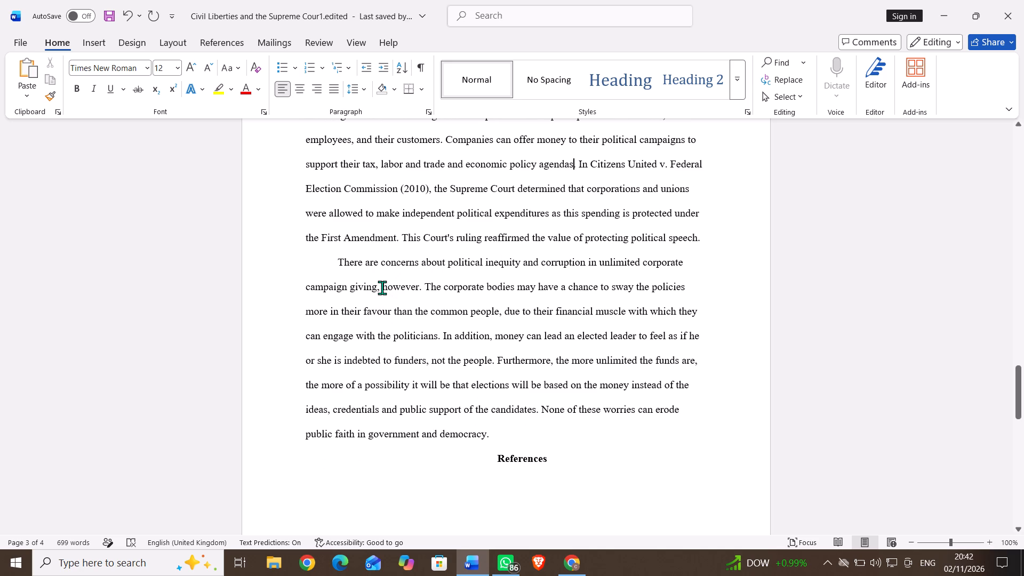
left_click_drag(381, 286, 406, 297)
left_click_drag(406, 297, 417, 302)
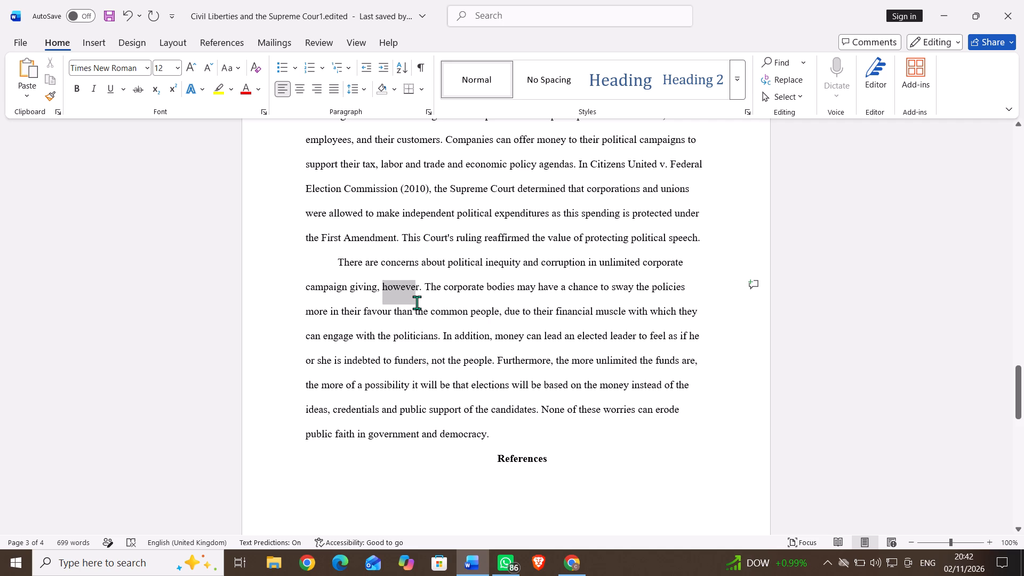
left_click_drag(417, 302, 418, 302)
right_click(393, 293)
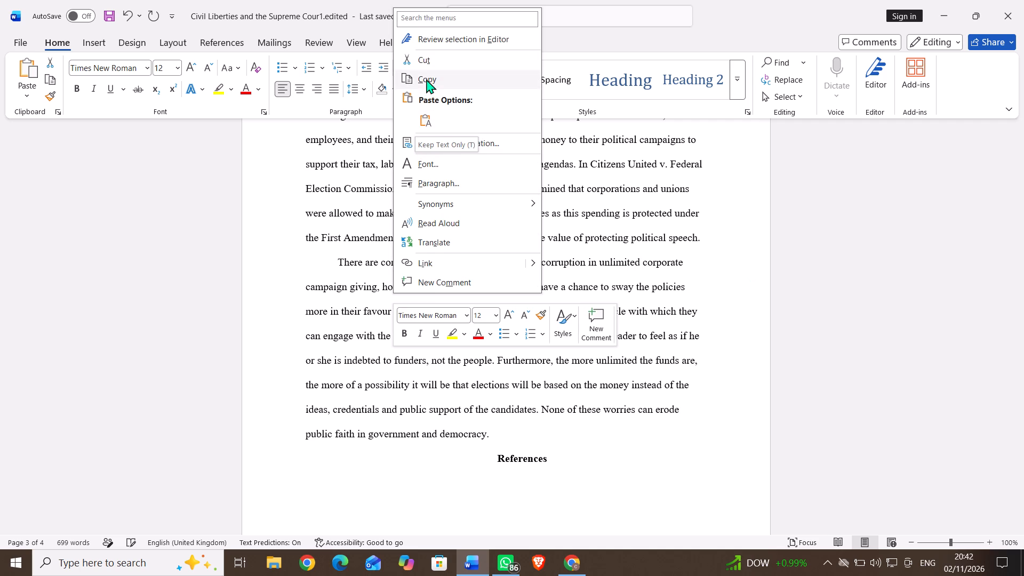
left_click(426, 79)
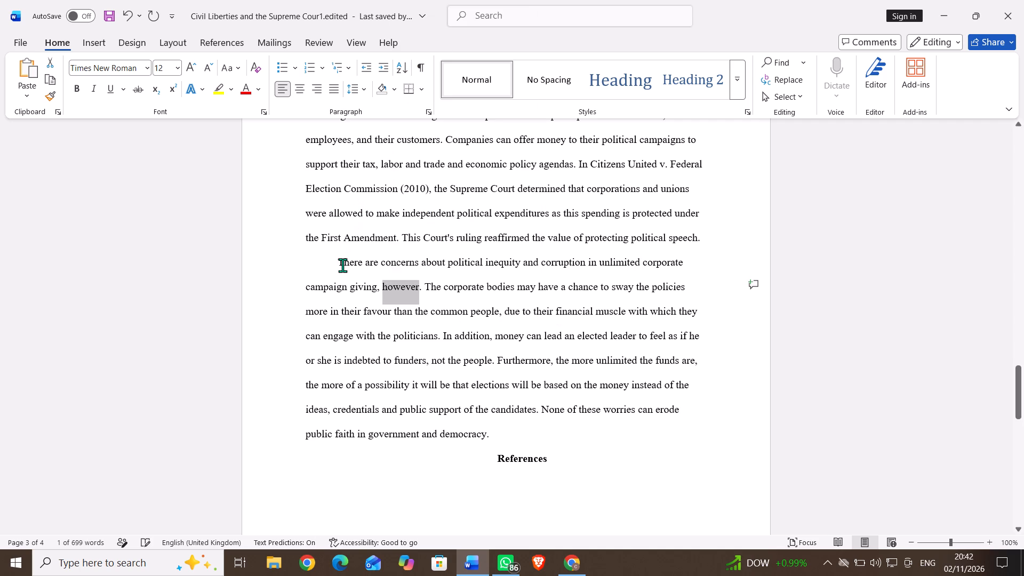
key("BackSpace")
key("BackSpace")
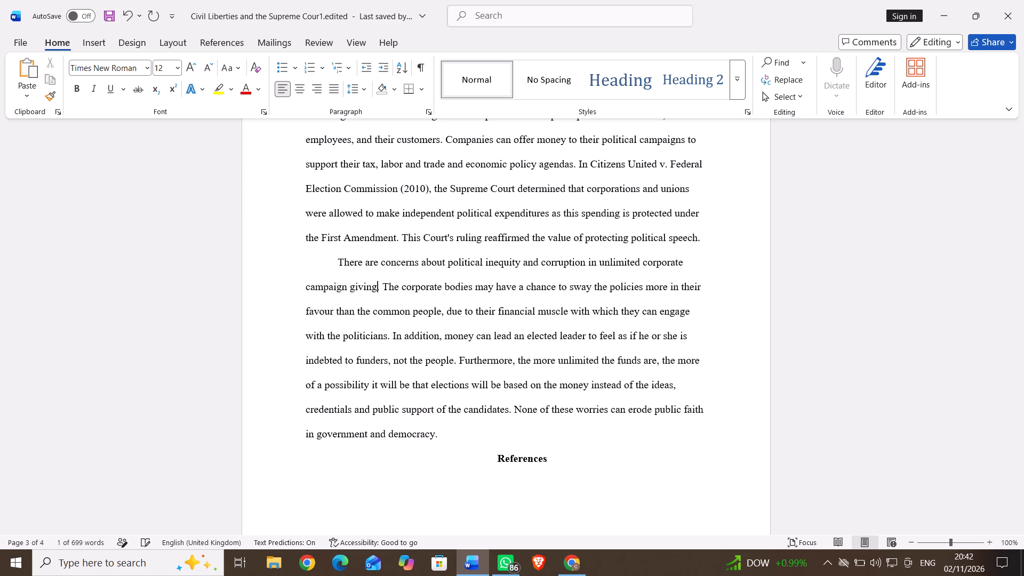
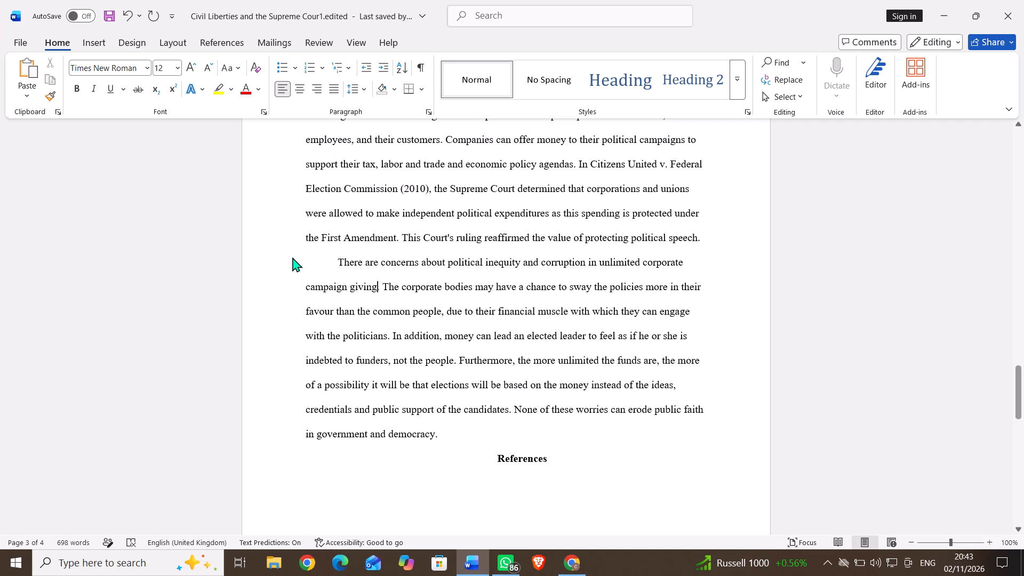
Insert the copied word as "However" before "There are concerns about political inequity" and change "There" to lowercase "there".
left_click(335, 267)
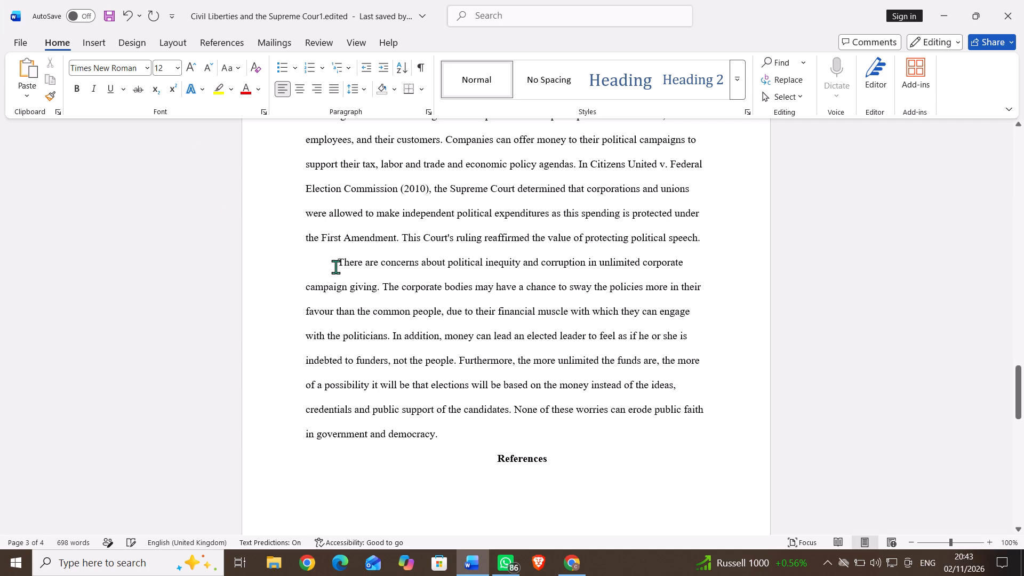
key("ctrl+v")
key("space")
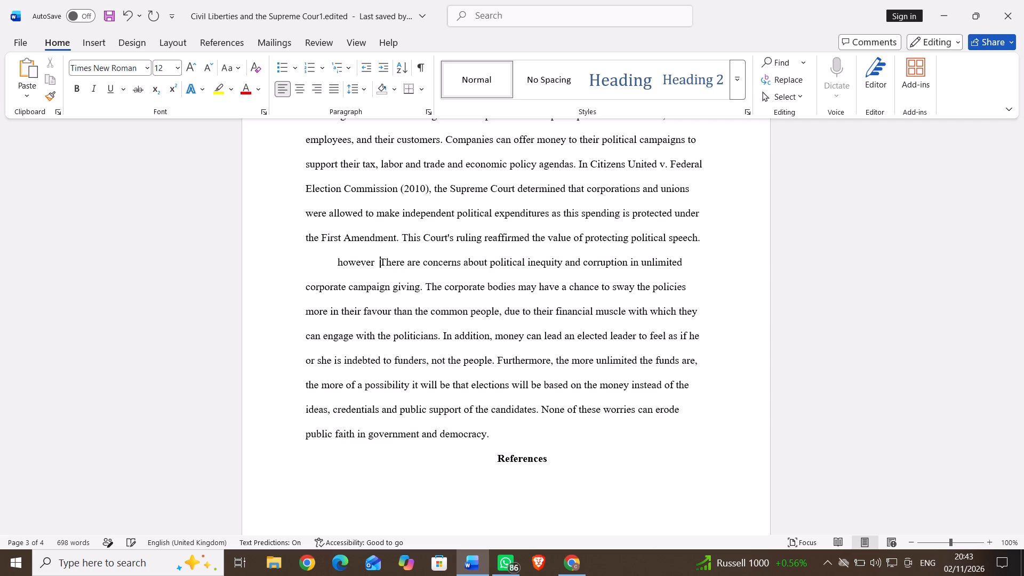
key("BackSpace")
key("BackSpace")
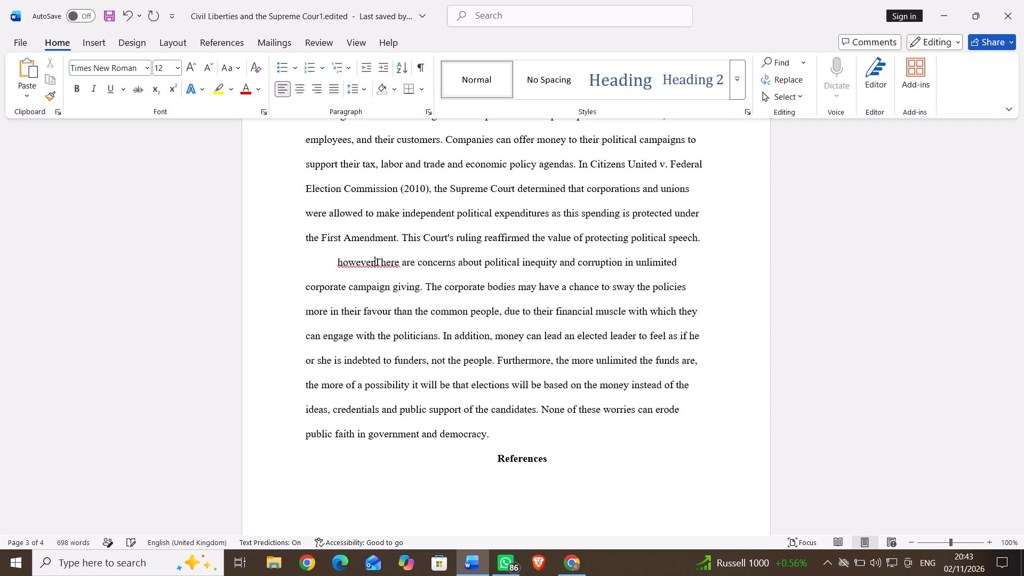
key("space")
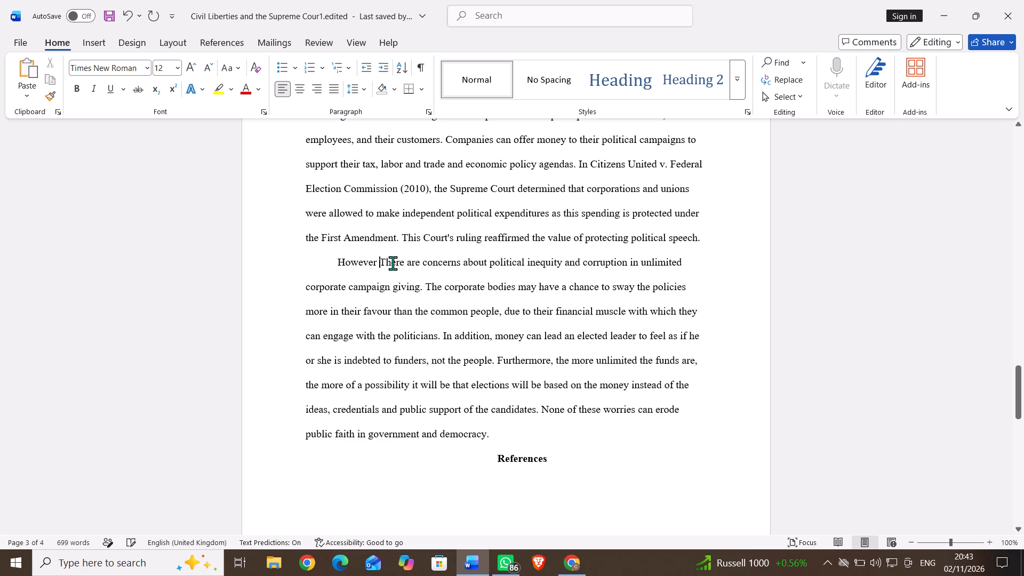
left_click(384, 263)
key("BackSpace")
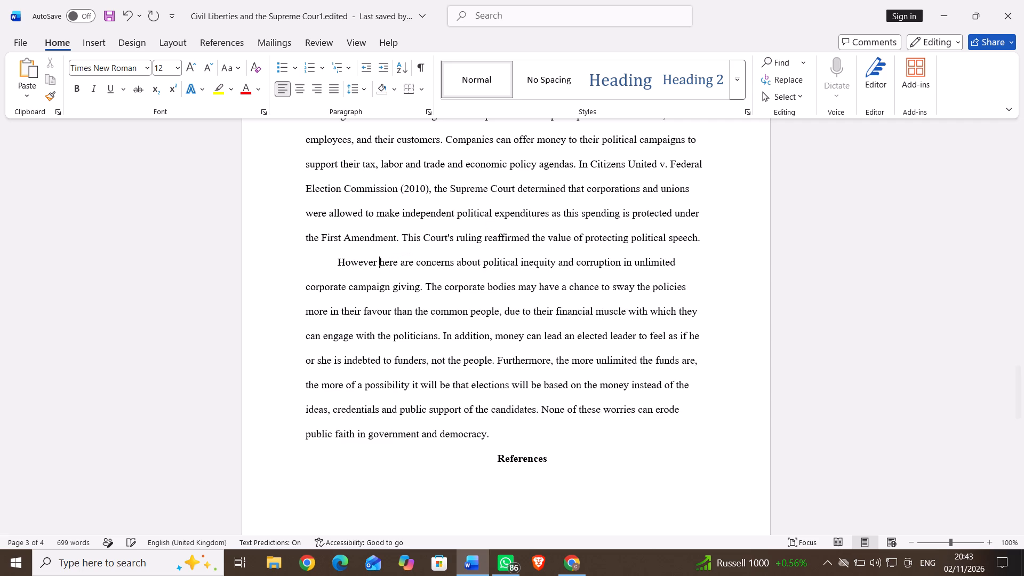
key("t")
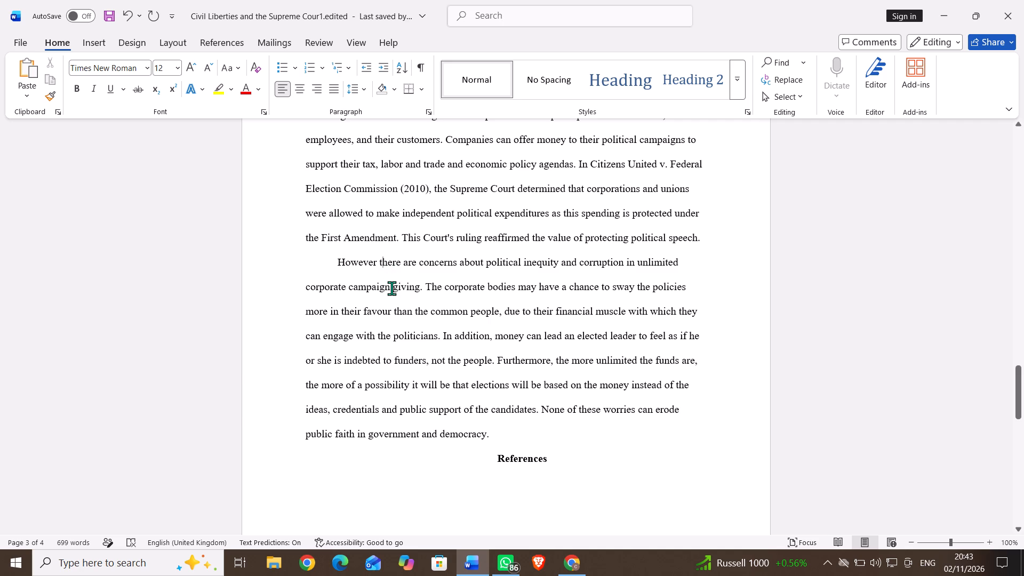
Delete "giving" after "corporate campaign" in the paragraph's first sentence, keeping a period directly after "campaign" and one space before "The".
left_click_drag(391, 287, 422, 298)
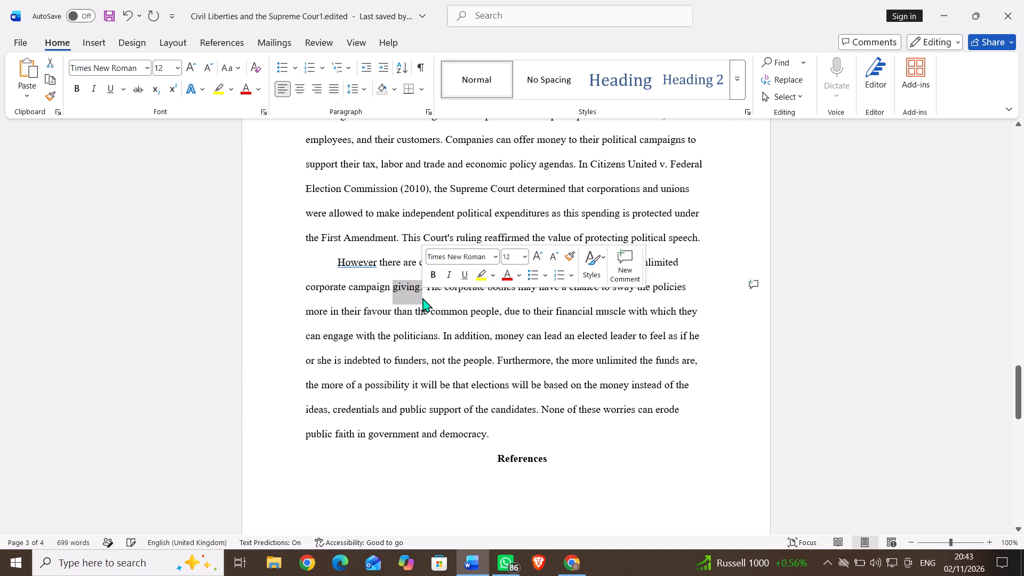
key("BackSpace")
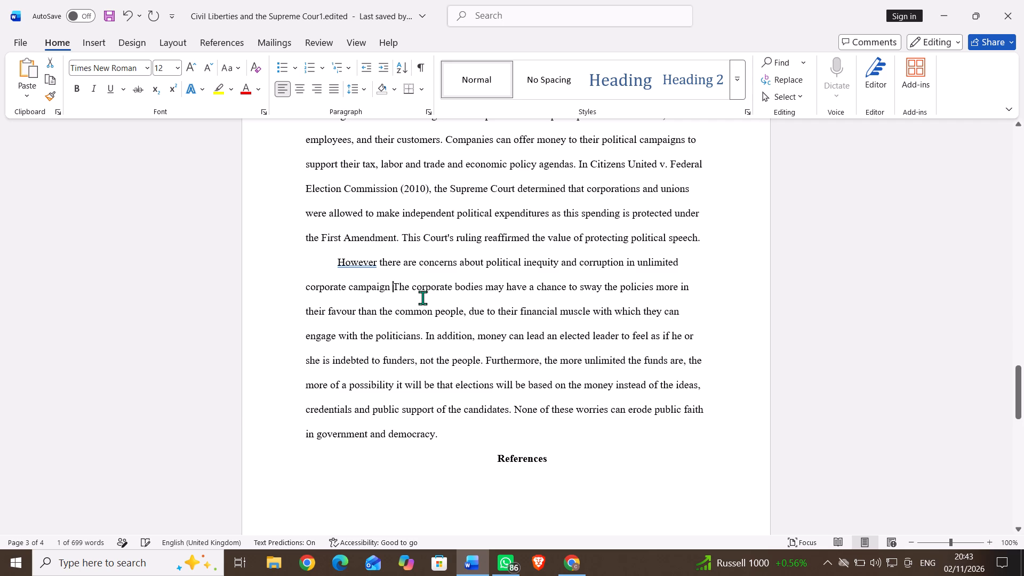
key("period")
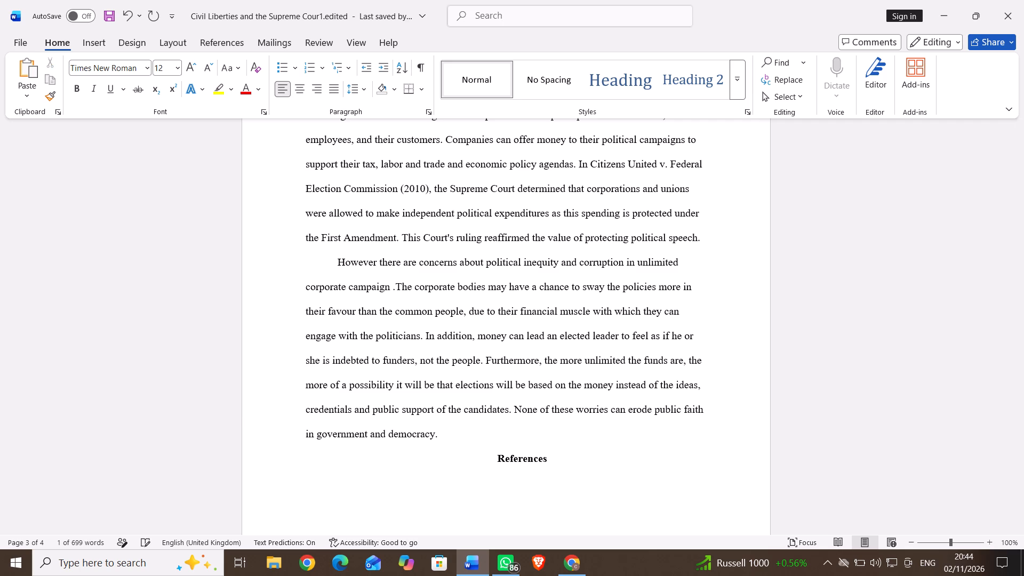
key("BackSpace")
key("BackSpace")
type(".")
key("space")
Accept the grammar suggestion "However," for the flagged introductory word of the final Part 2 paragraph.
left_click(363, 260)
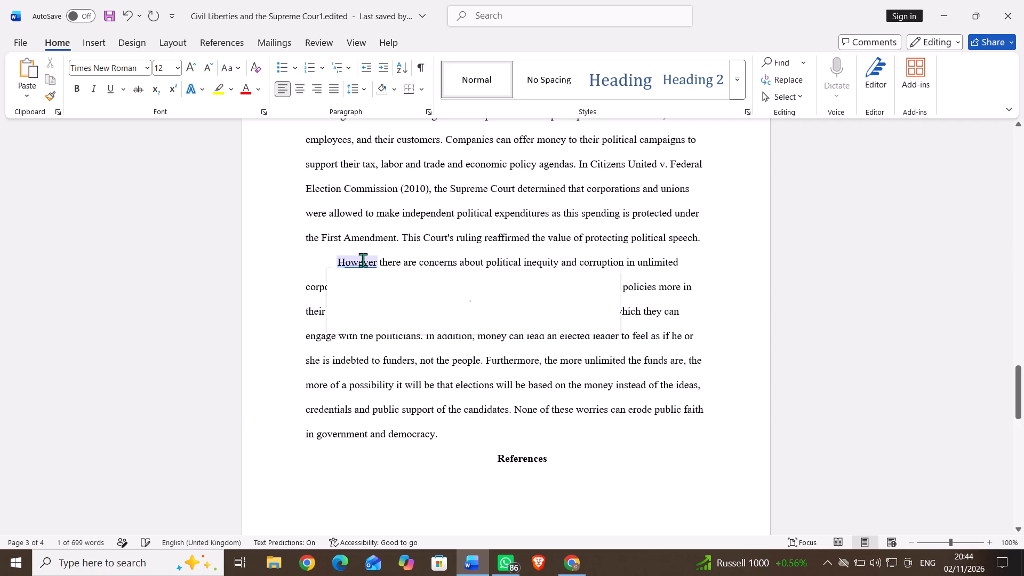
left_click(387, 348)
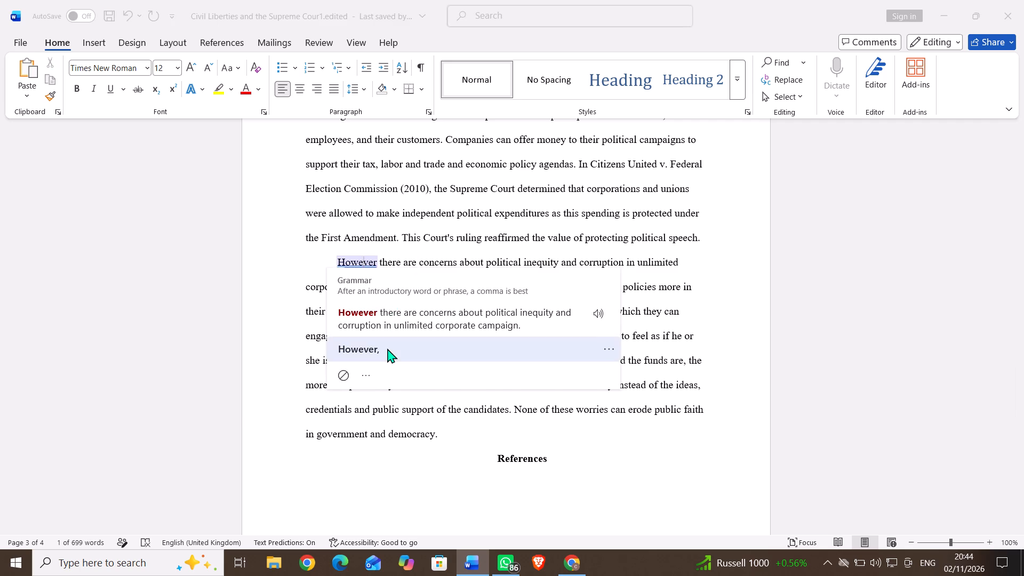
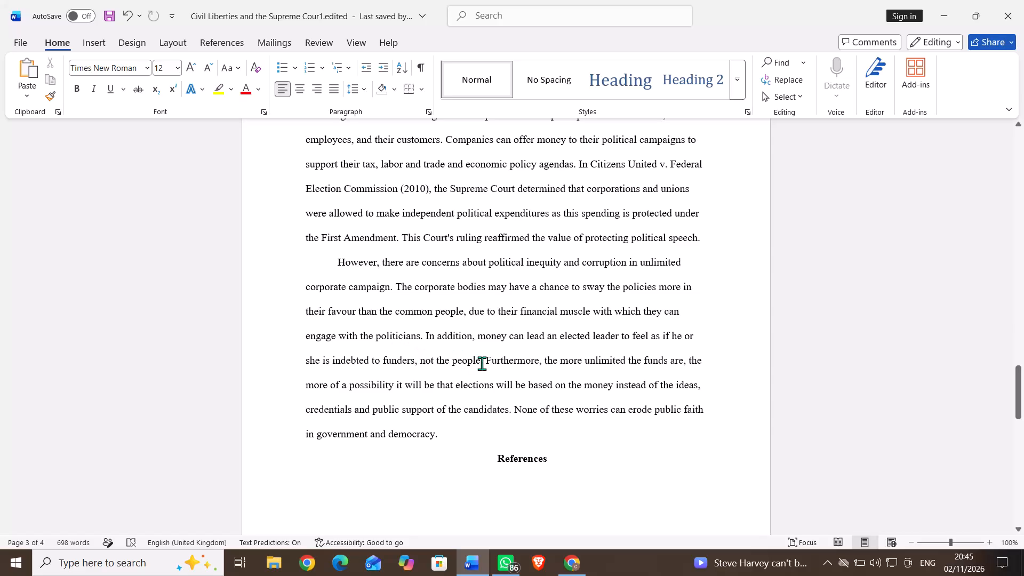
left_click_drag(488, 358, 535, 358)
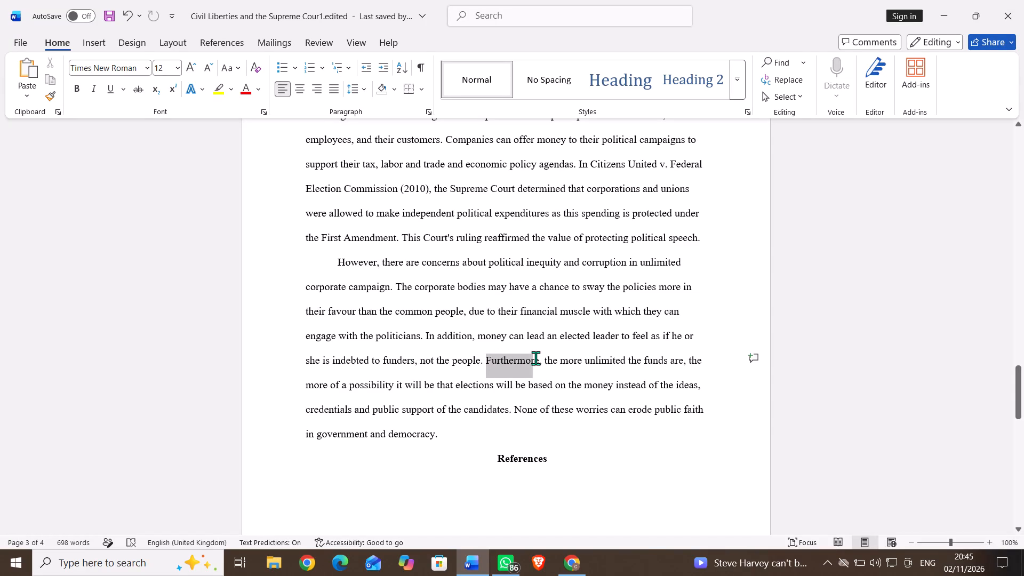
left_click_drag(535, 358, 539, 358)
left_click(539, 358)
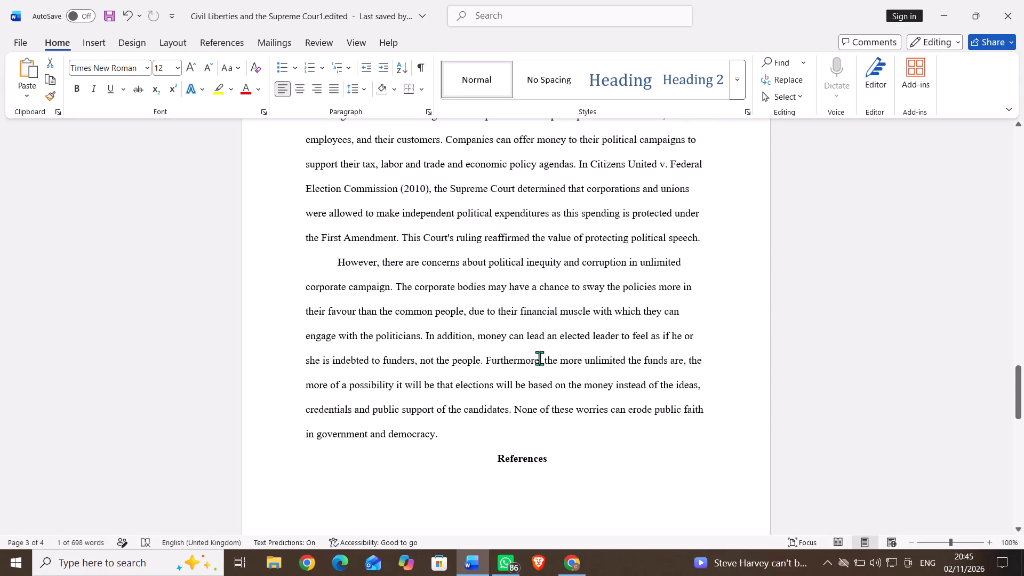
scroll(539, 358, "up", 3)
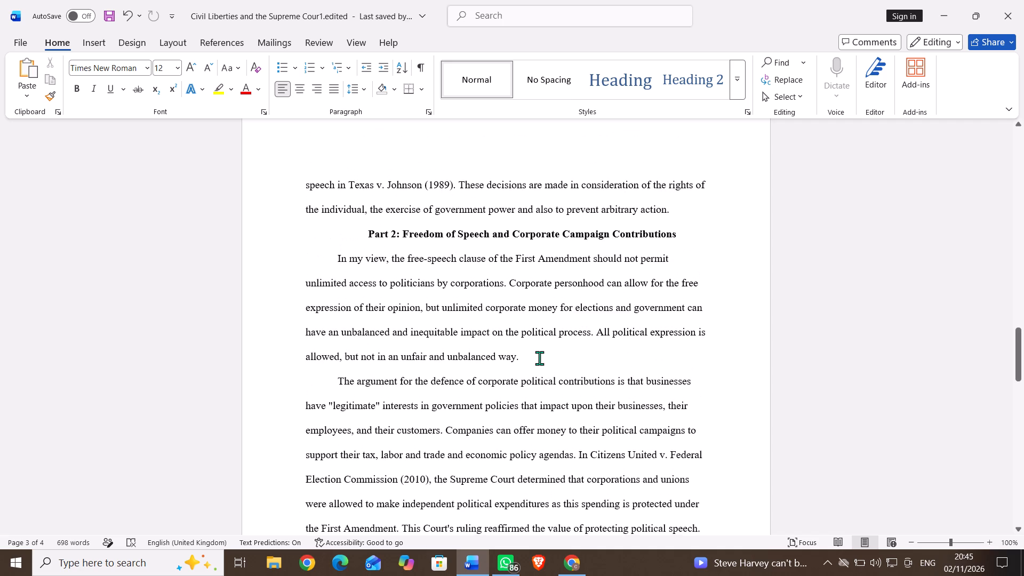
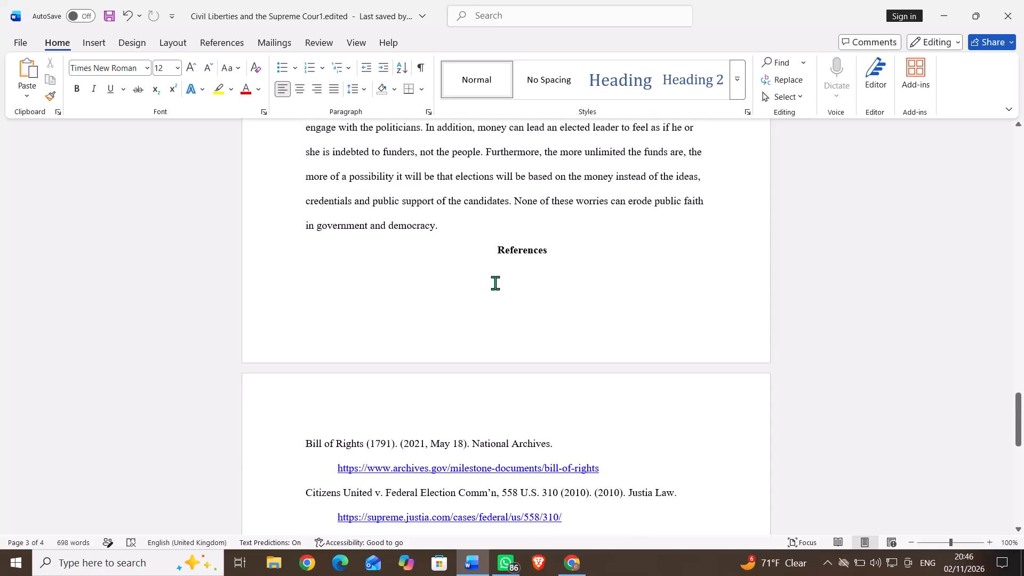
Push the References heading down onto the following page so it sits directly above the reference entries.
left_click(492, 255)
key("Return")
key("Return")
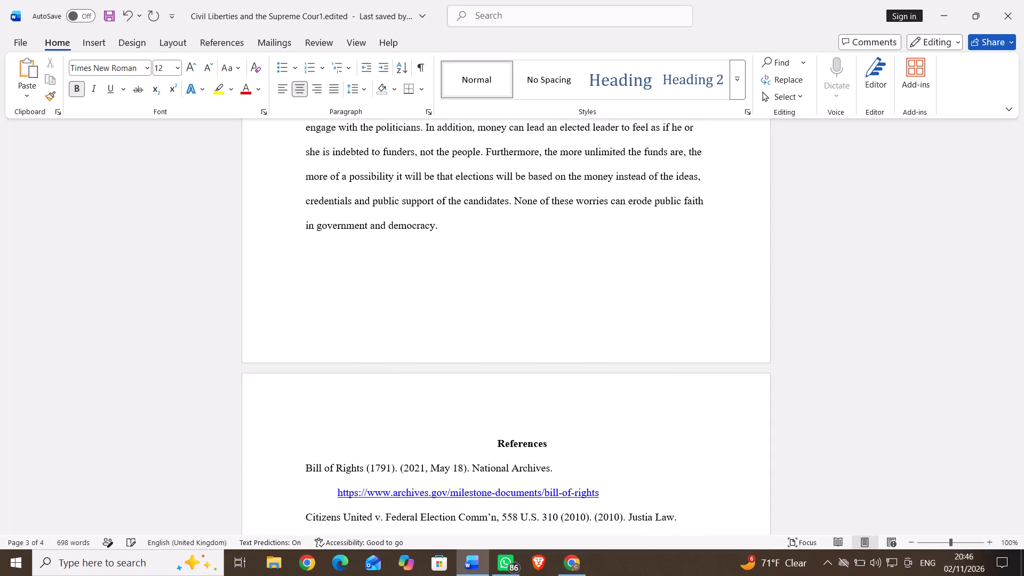
Select the essay body from its last paragraph back to the "Part 1: The Bill of Rights" heading to check its word count.
left_click_drag(442, 236, 309, 119)
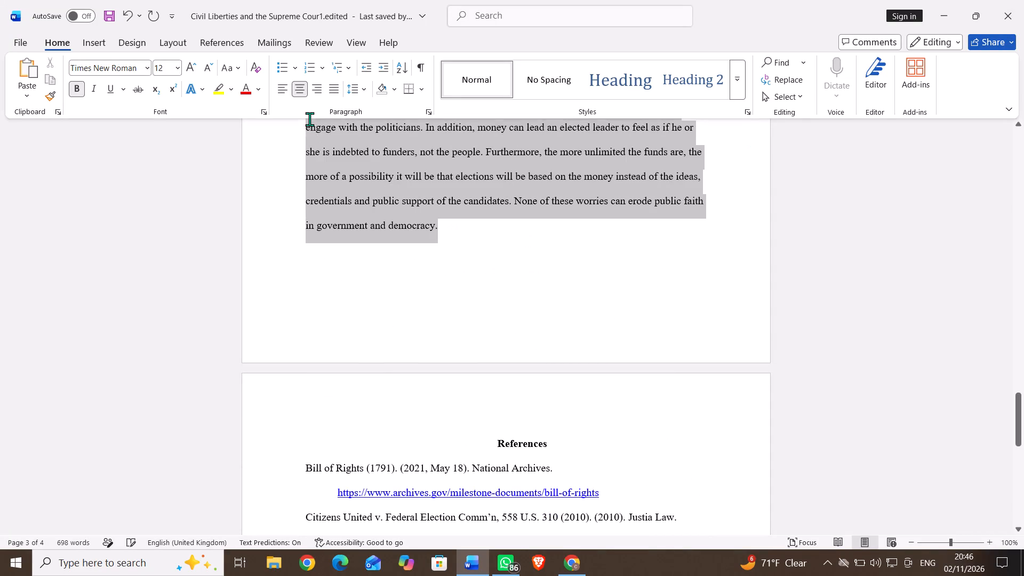
left_click_drag(309, 119, 311, 110)
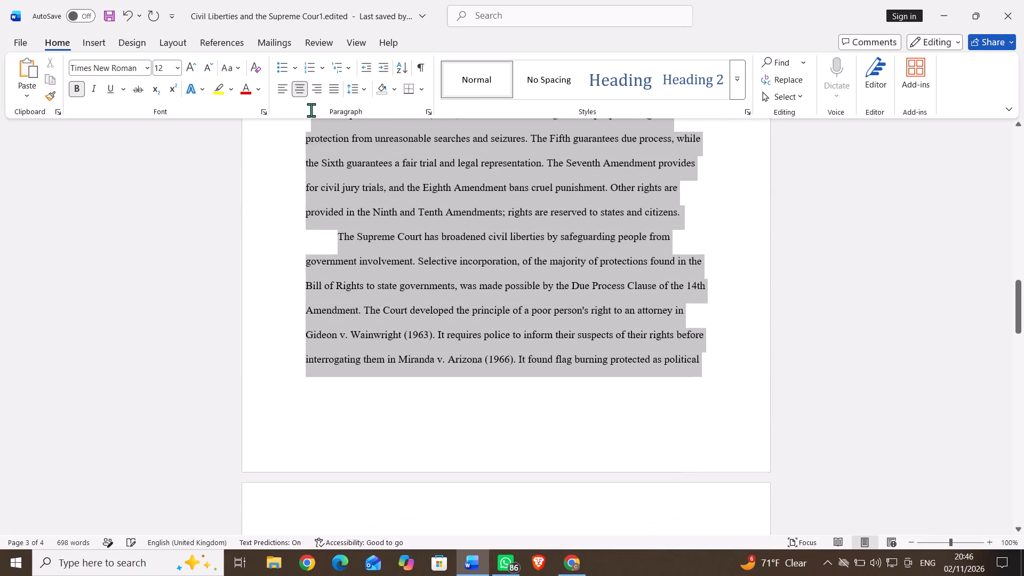
left_click_drag(311, 110, 362, 204)
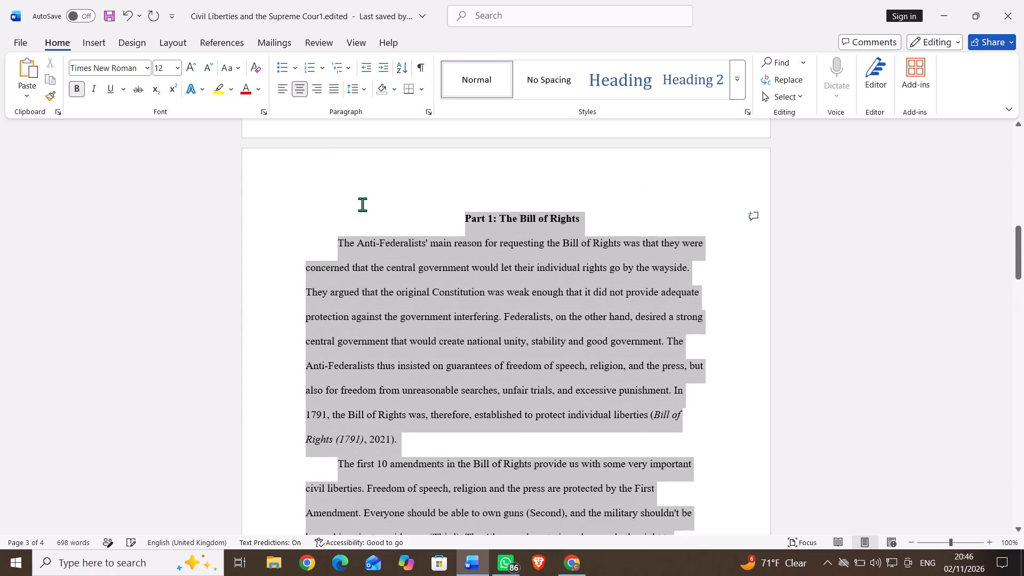
left_click_drag(362, 204, 362, 214)
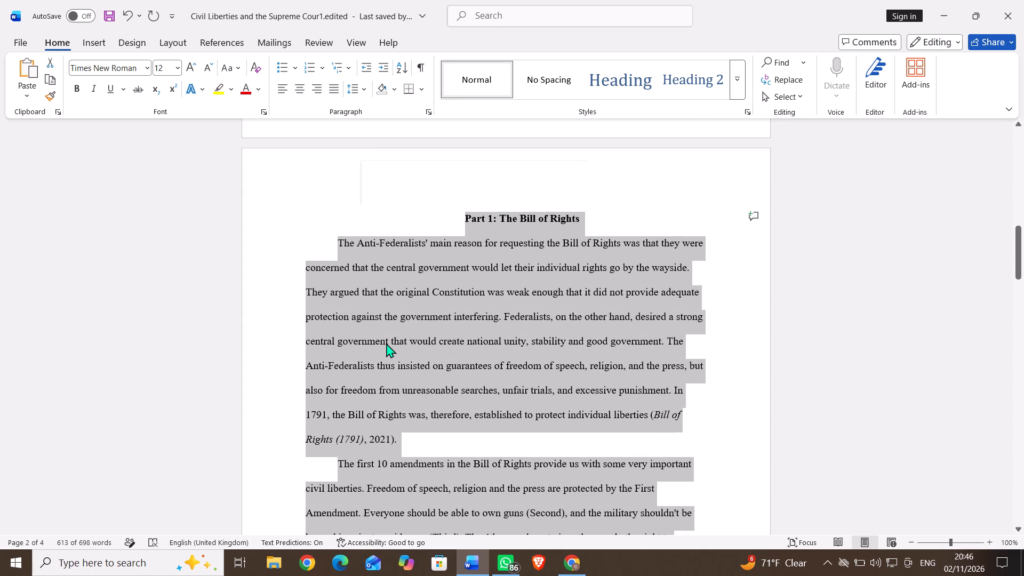
Clear the body text selection and review the layout of the Part 2 paragraphs and the References page.
scroll(386, 343, "down", 6)
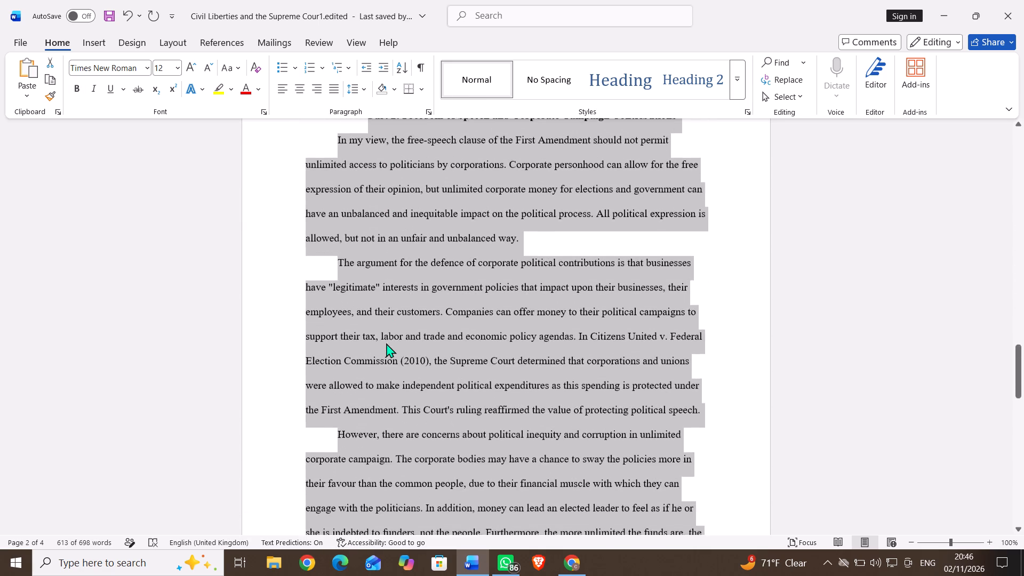
scroll(386, 343, "down", 2)
left_click(411, 138)
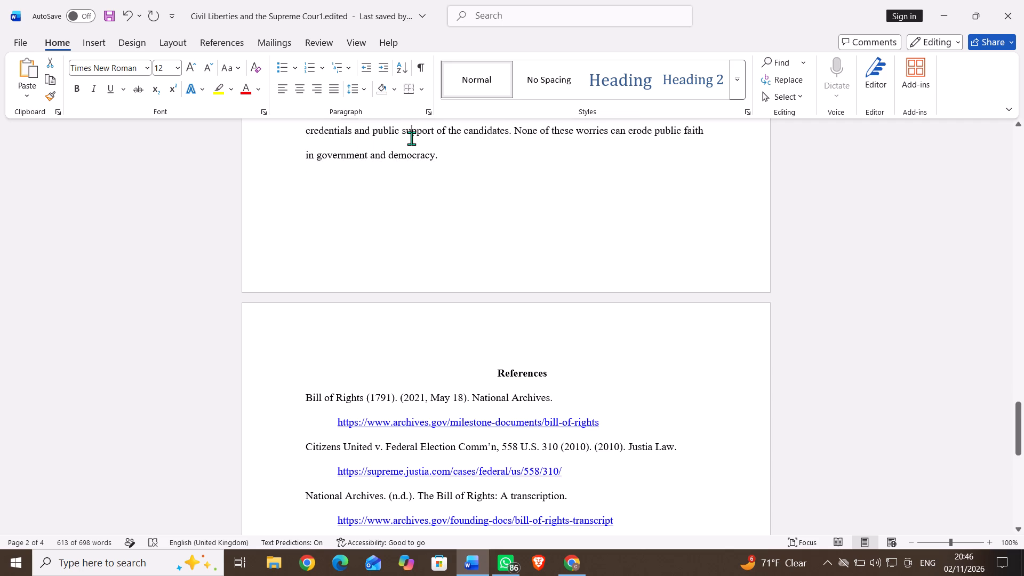
scroll(411, 138, "up", 1)
scroll(411, 138, "down", 2)
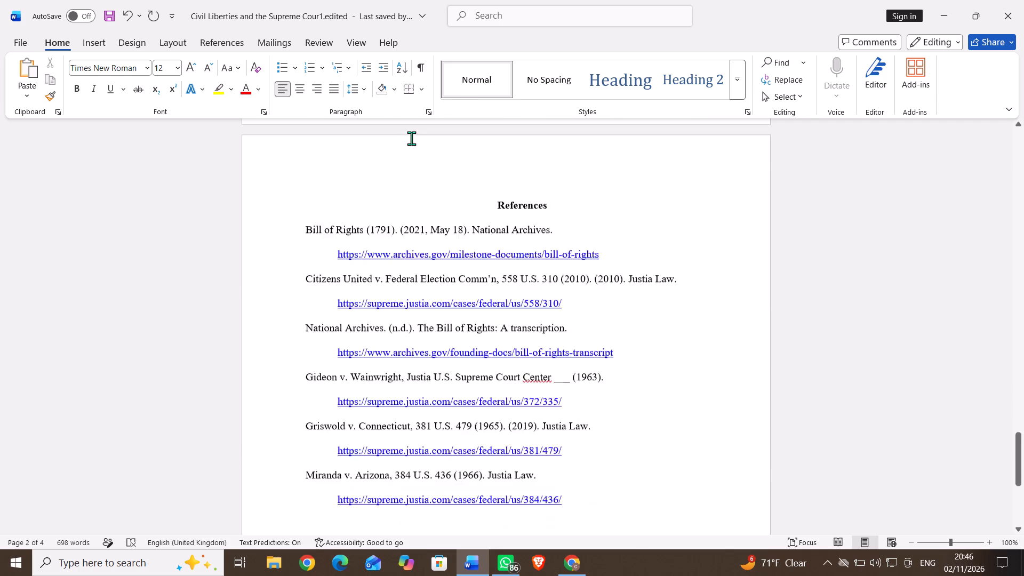
scroll(411, 138, "up", 4)
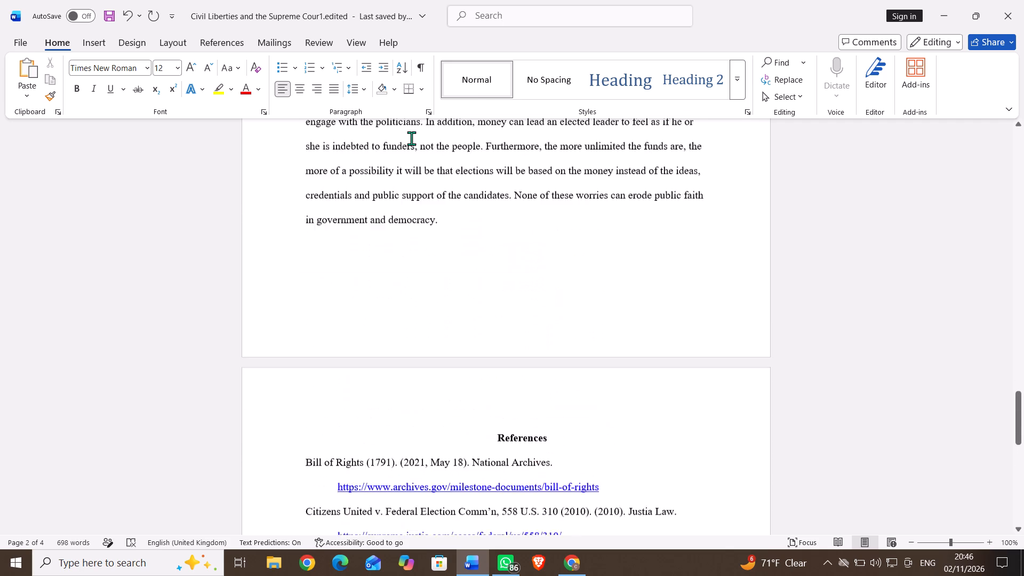
scroll(411, 138, "up", 2)
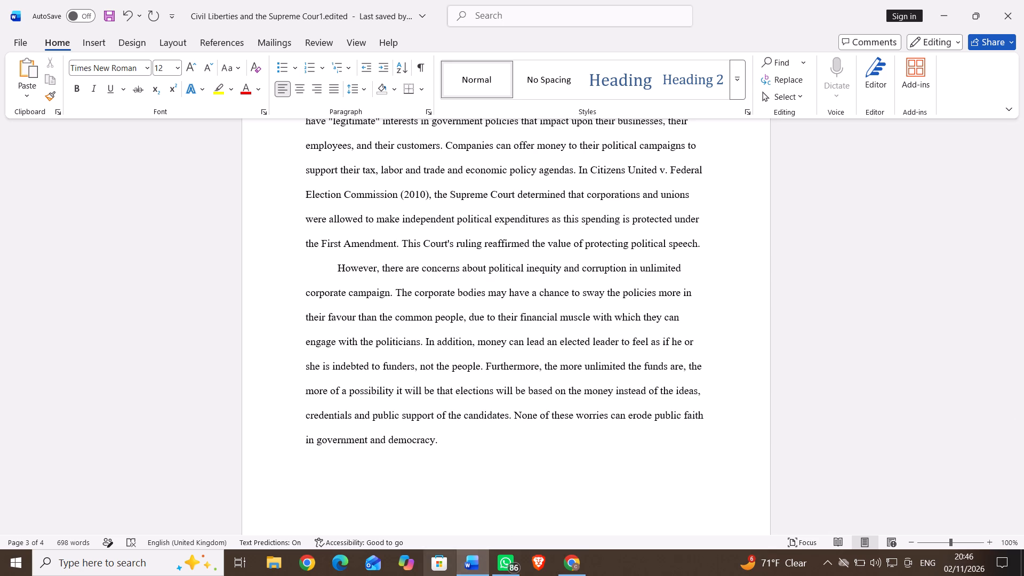
left_click(566, 566)
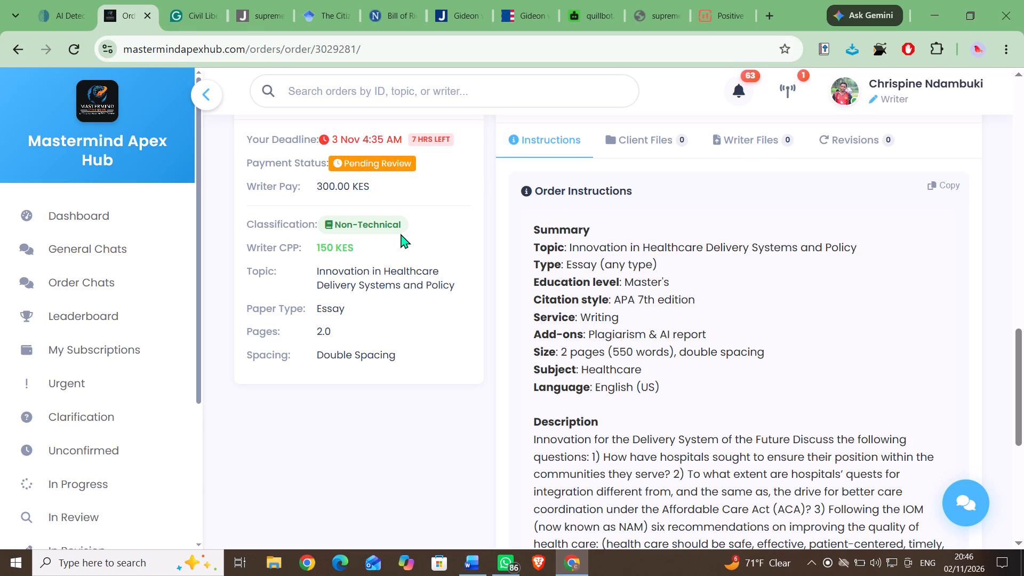
left_click(97, 215)
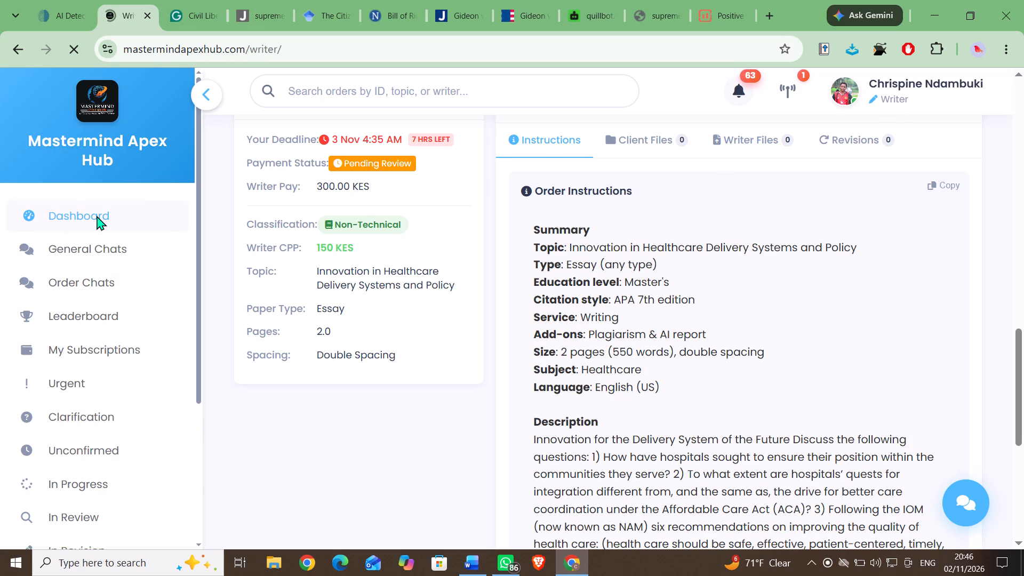
scroll(370, 406, "down", 1)
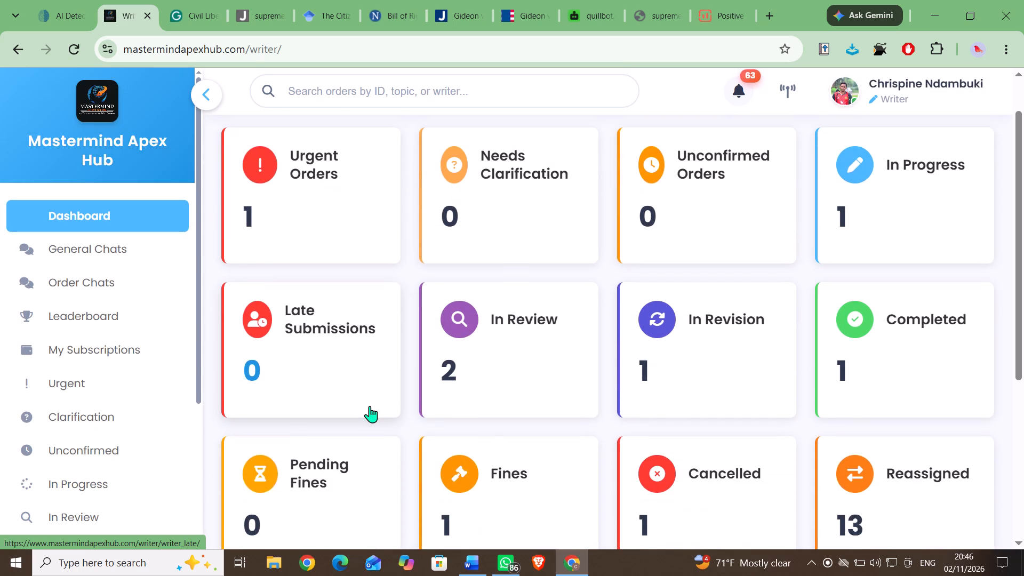
scroll(370, 406, "down", 1)
scroll(557, 380, "down", 1)
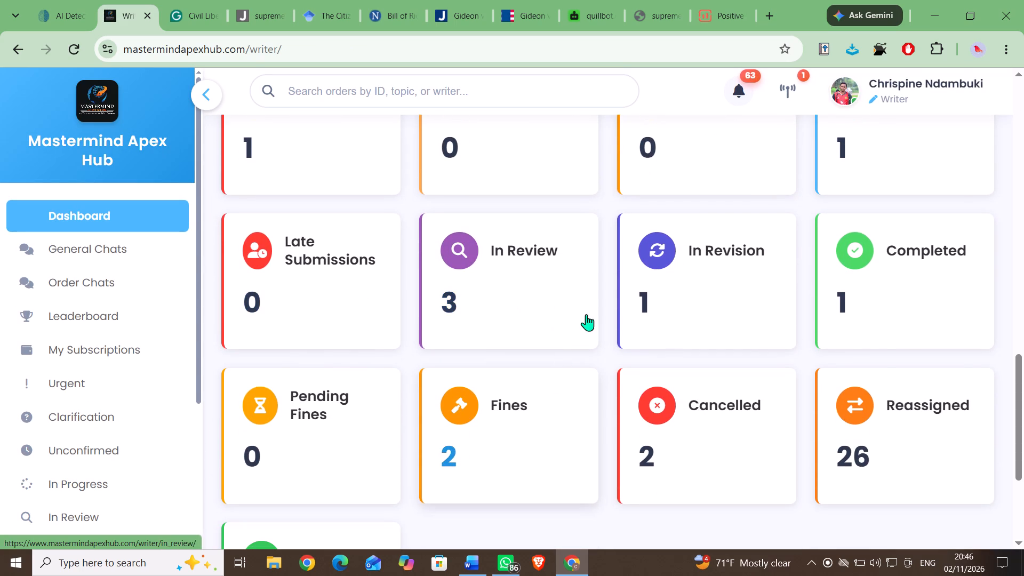
left_click(705, 254)
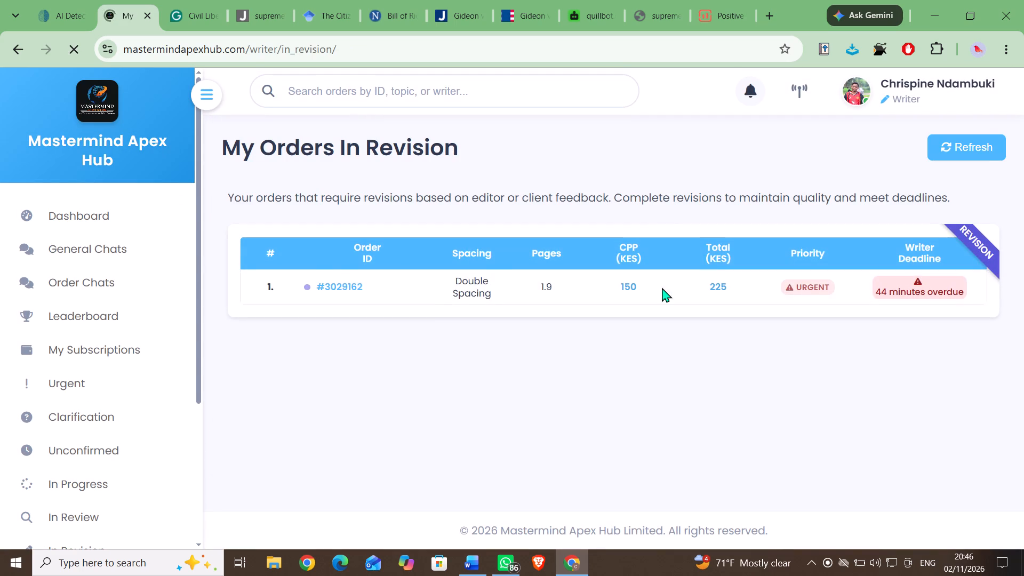
left_click(586, 341)
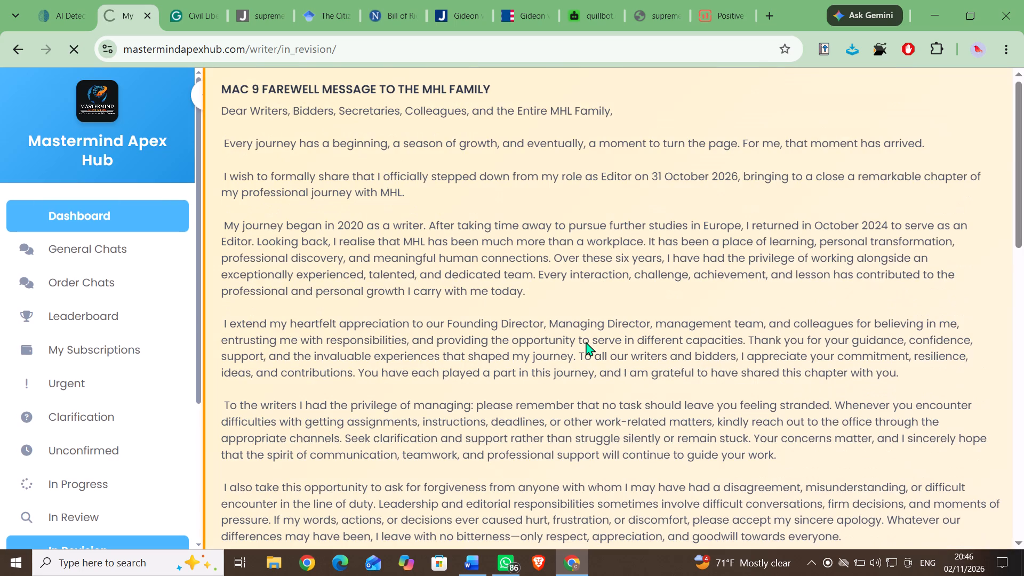
Open a preview of the AI-labelled upload Doc550_8wyfB6g.docx among the order's writer files.
scroll(586, 341, "down", 6)
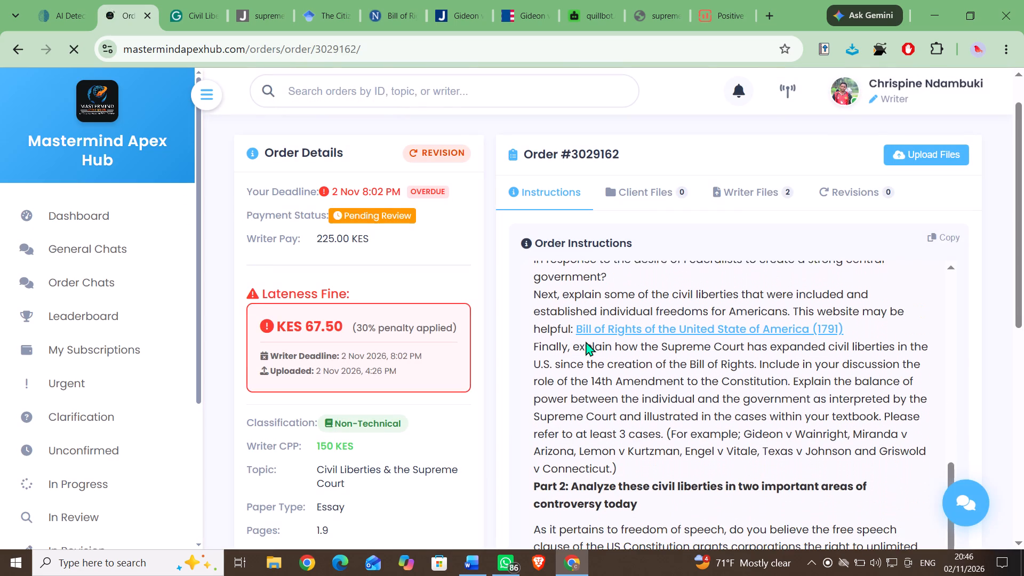
left_click(744, 192)
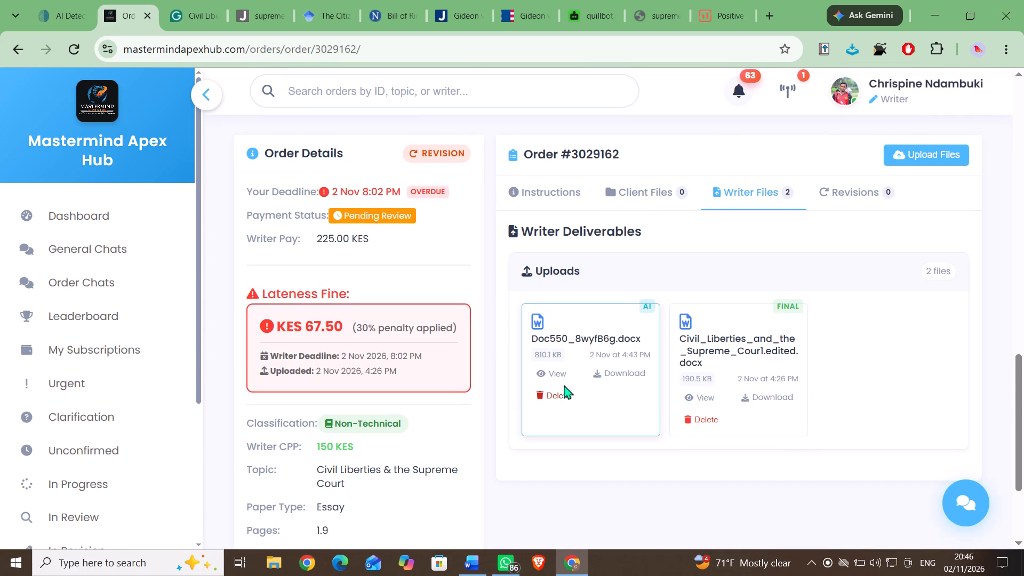
left_click(556, 373)
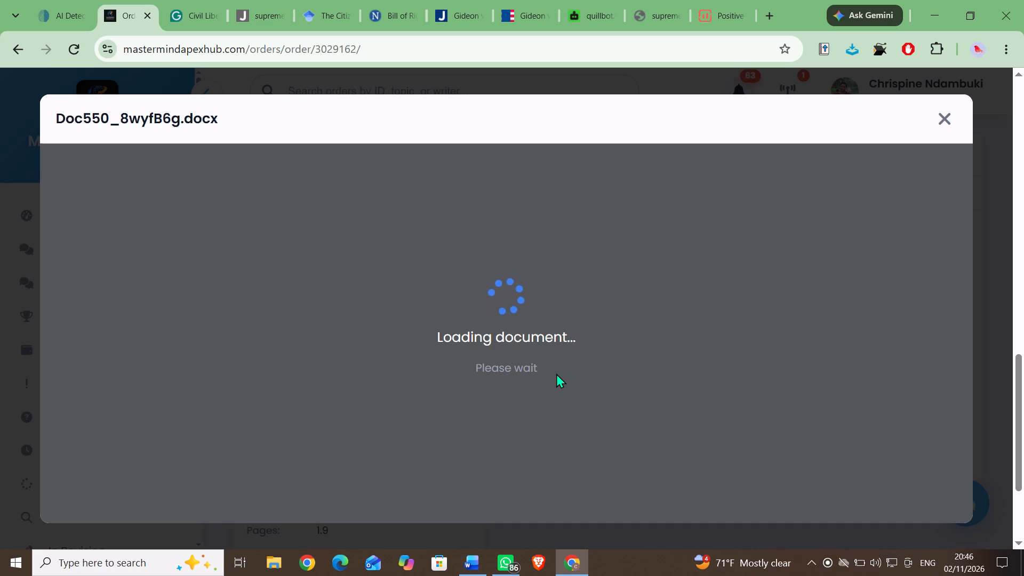
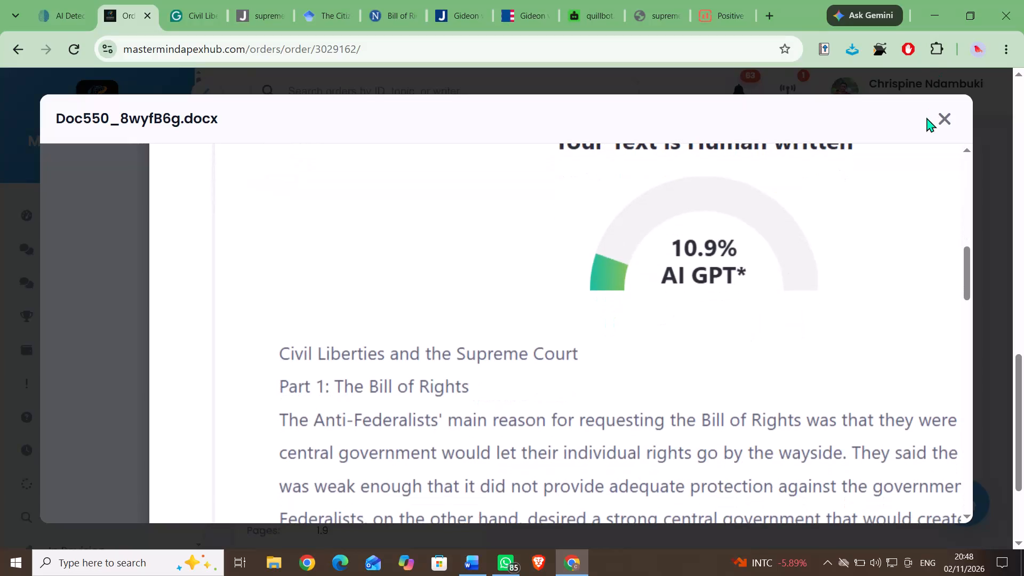
Close the AI report preview, open the FINAL upload Civil_Liberties_and_the_Supreme_Cour1.edited.docx, and read through its body and references.
left_click(935, 126)
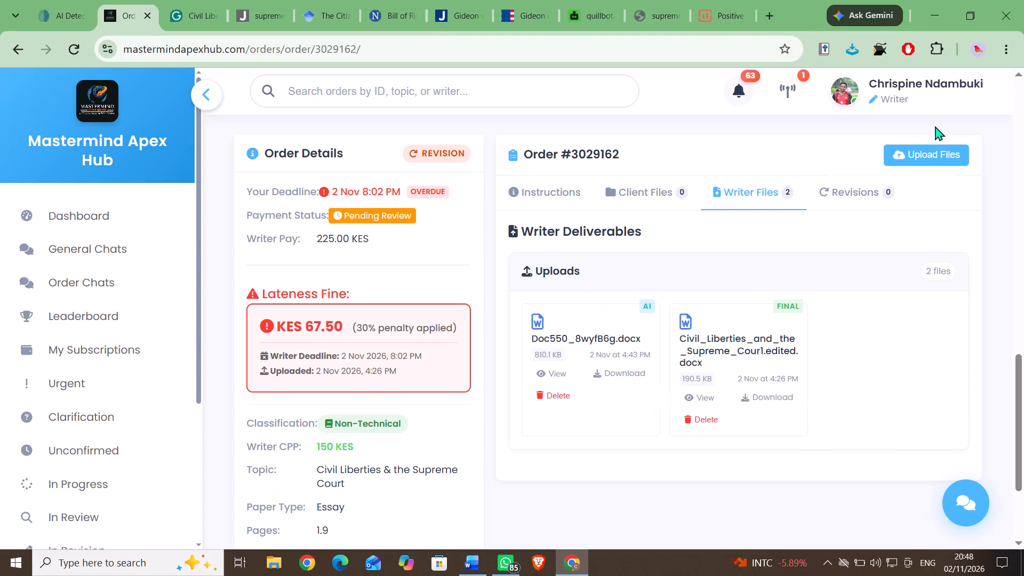
left_click(714, 394)
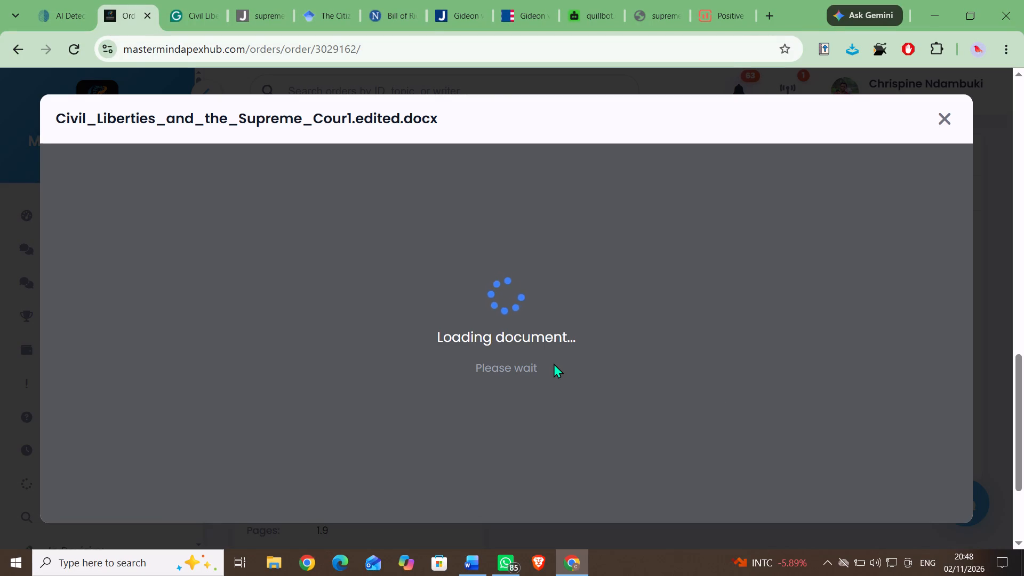
scroll(554, 363, "down", 3)
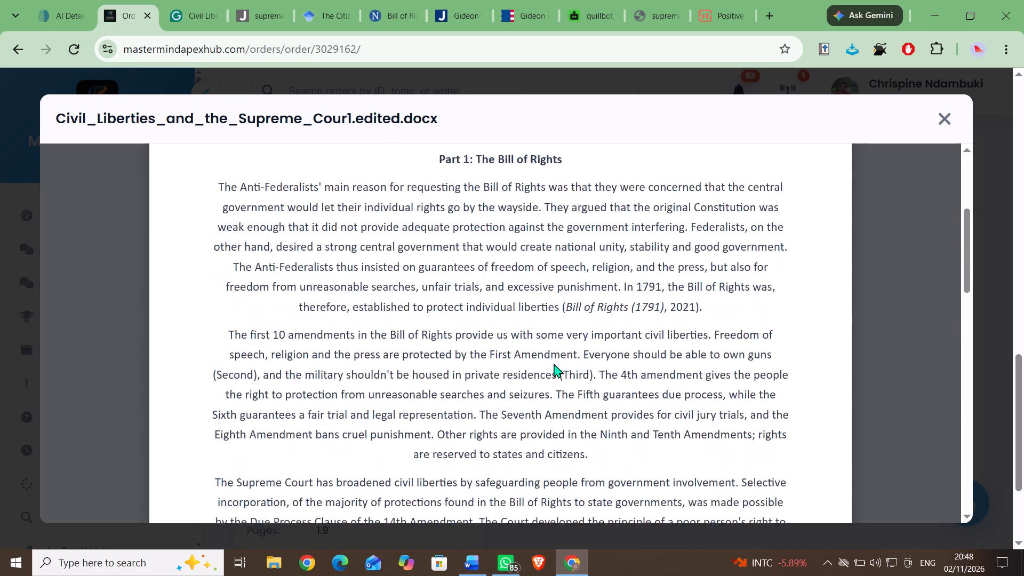
scroll(554, 363, "down", 6)
scroll(554, 363, "up", 2)
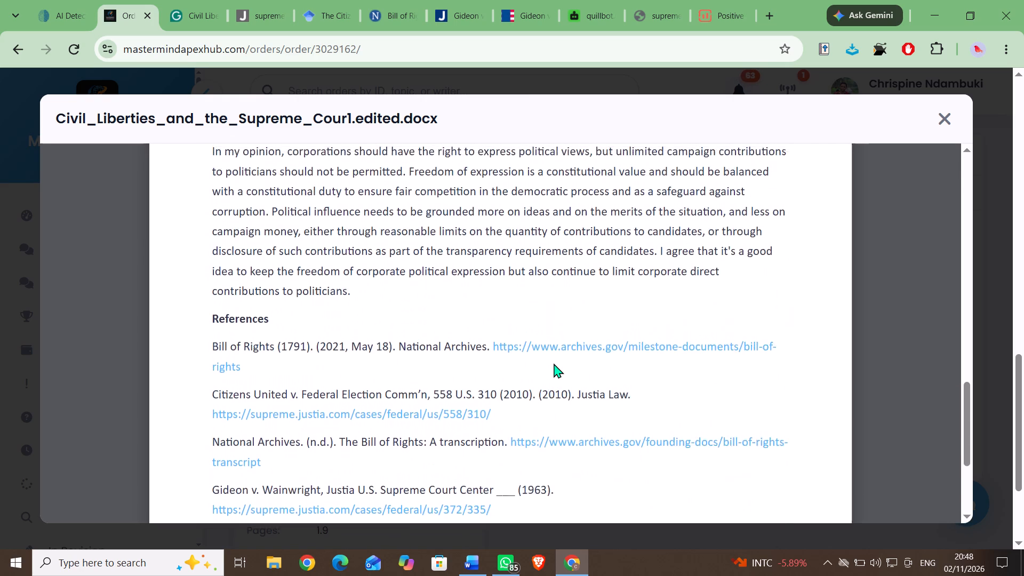
scroll(554, 363, "up", 4)
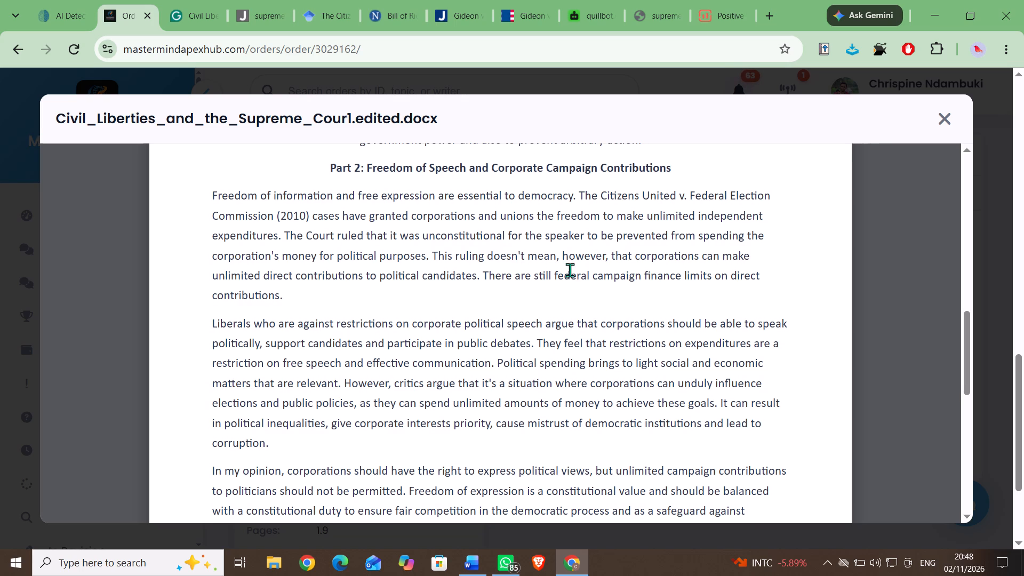
Copy "Citizens United v. Federal Election Commission (2010)" from the previewed file and paste it over the same citation in the Word essay's Part 2.
left_click_drag(602, 201, 432, 223)
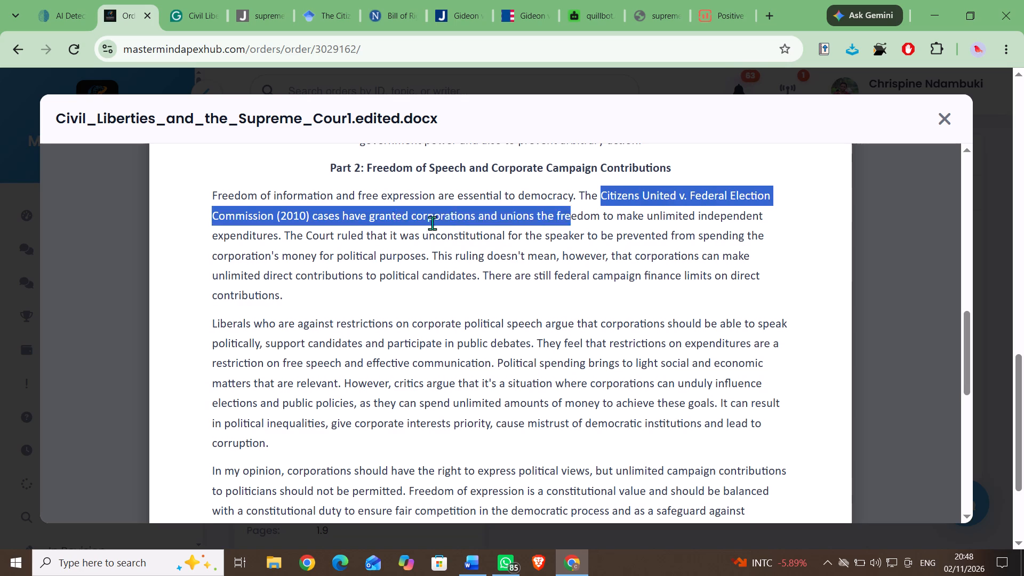
left_click_drag(432, 223, 311, 216)
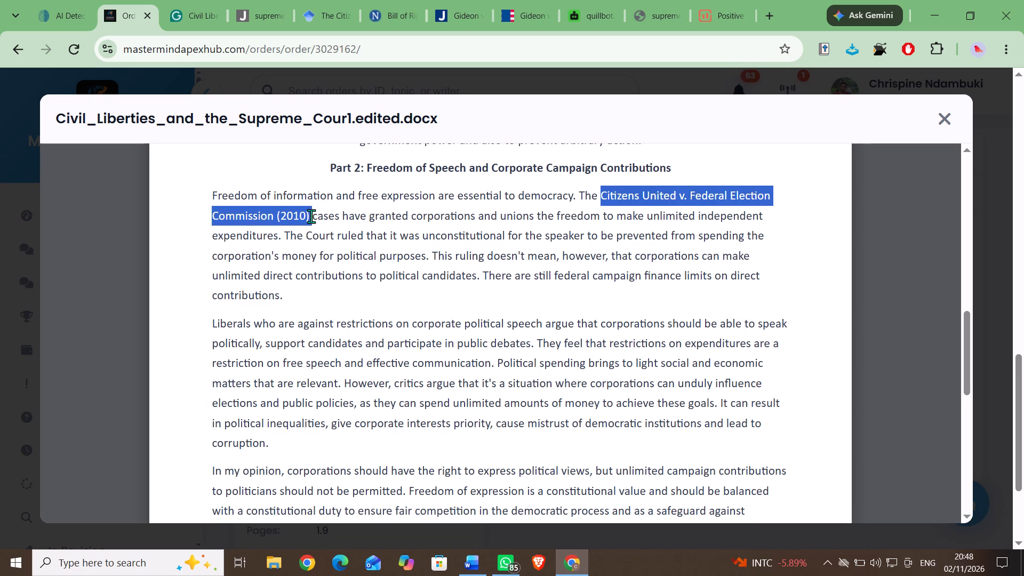
right_click(291, 219)
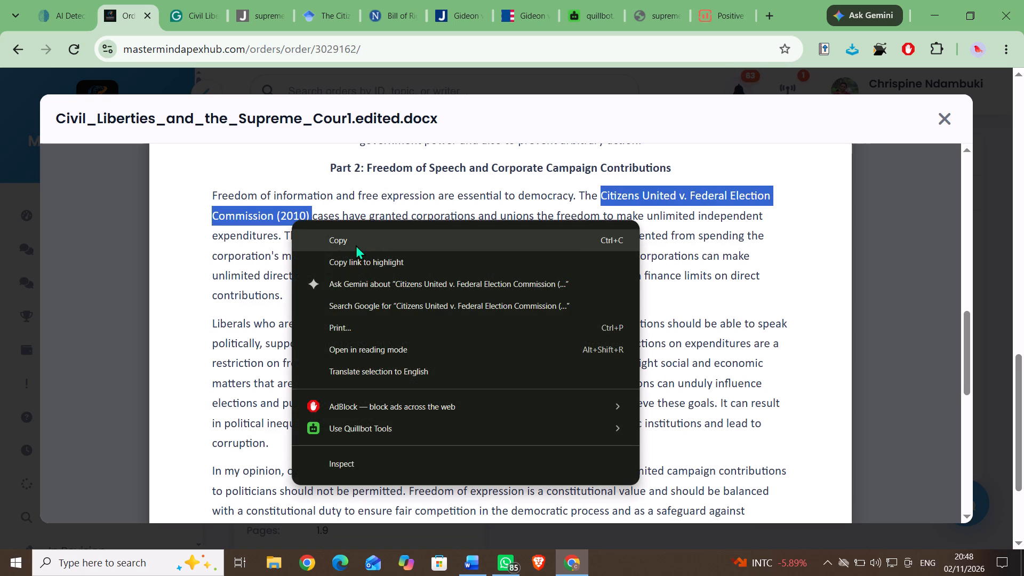
left_click(356, 245)
left_click(464, 555)
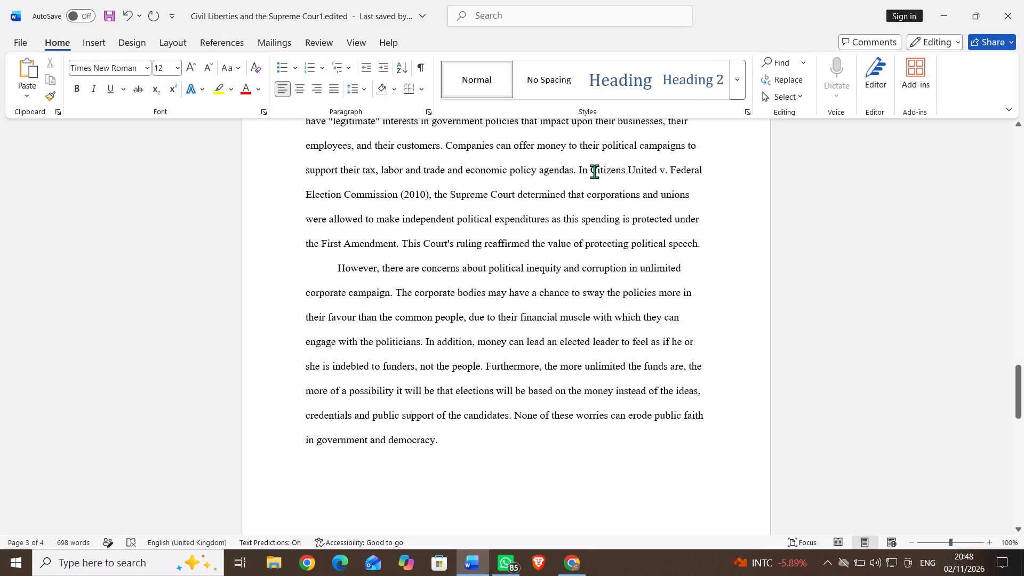
left_click_drag(592, 171, 627, 179)
left_click_drag(627, 179, 396, 205)
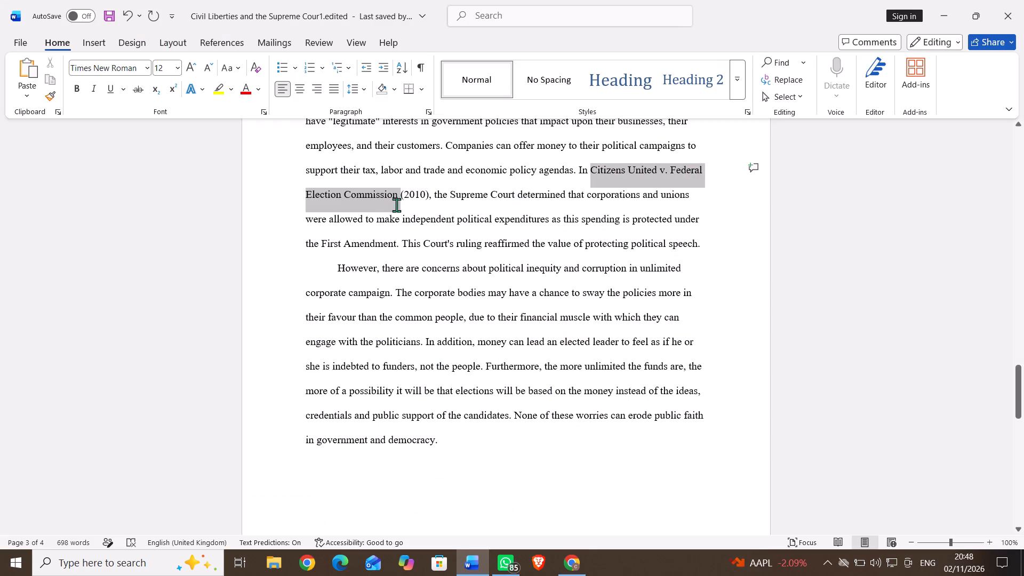
left_click_drag(396, 205, 427, 205)
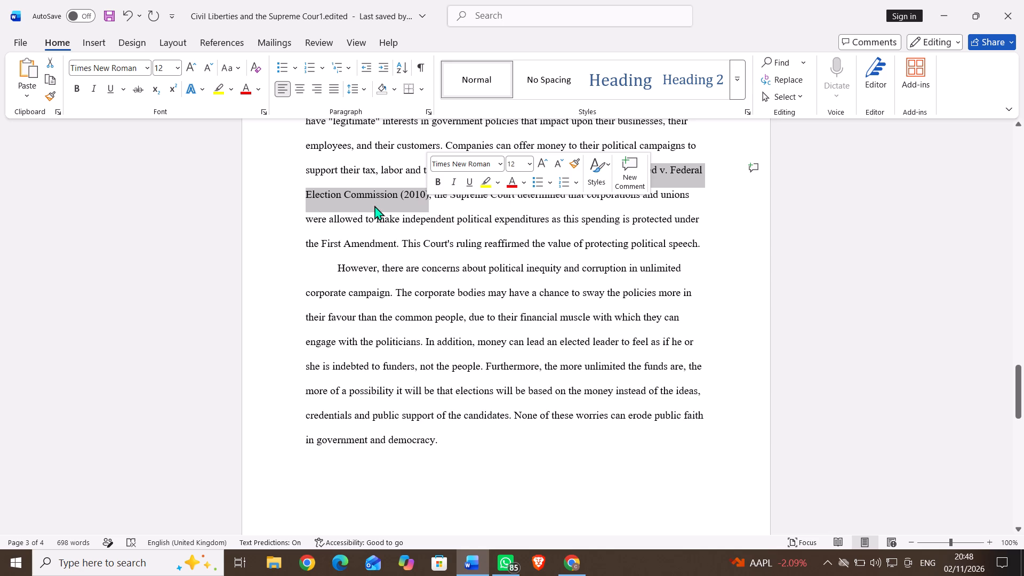
right_click(353, 207)
left_click(426, 325)
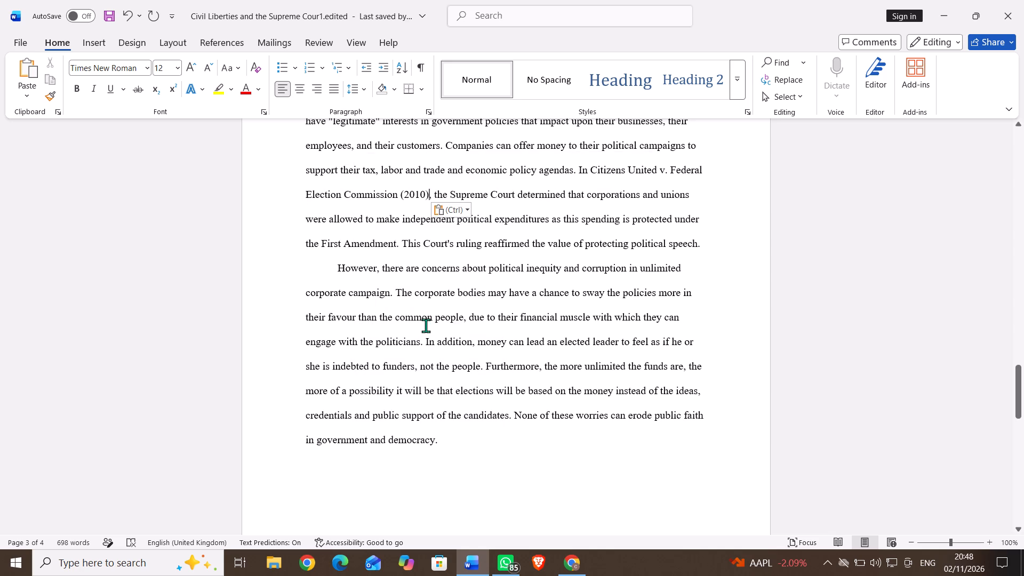
Review the Word essay from the end of Part 2 back to the Bill of Rights paragraphs.
left_click(561, 566)
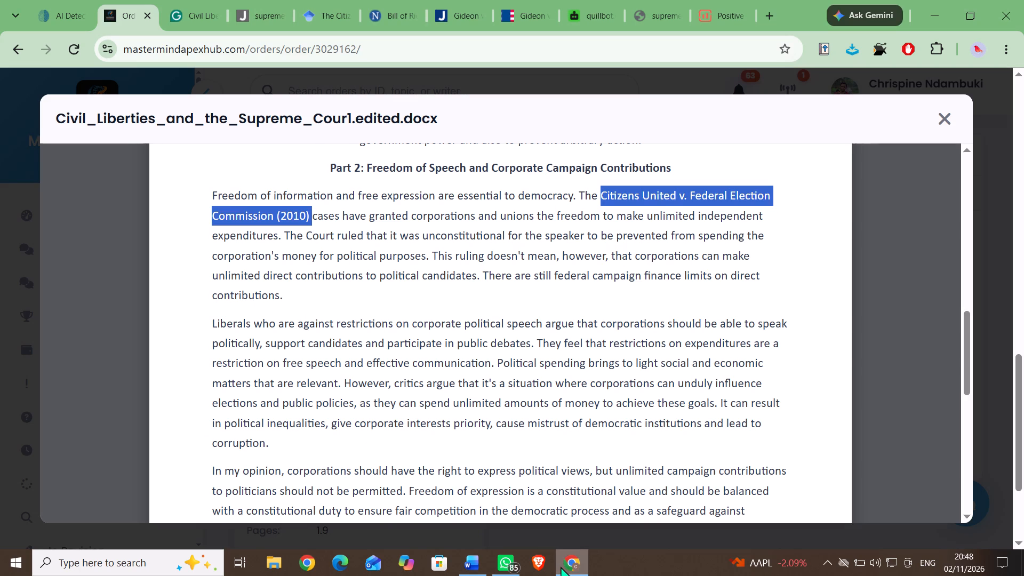
left_click(561, 566)
left_click(583, 463)
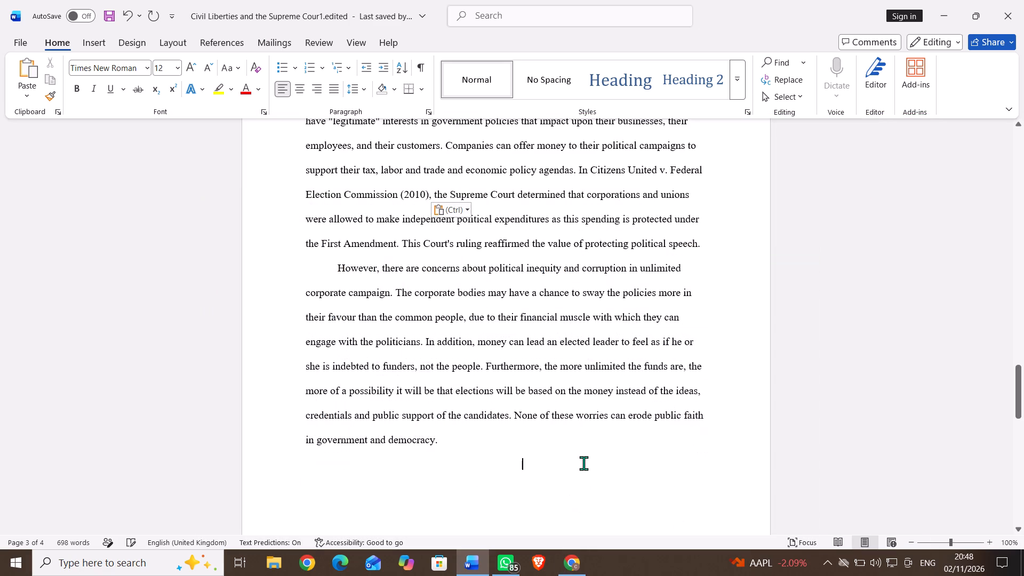
key("space")
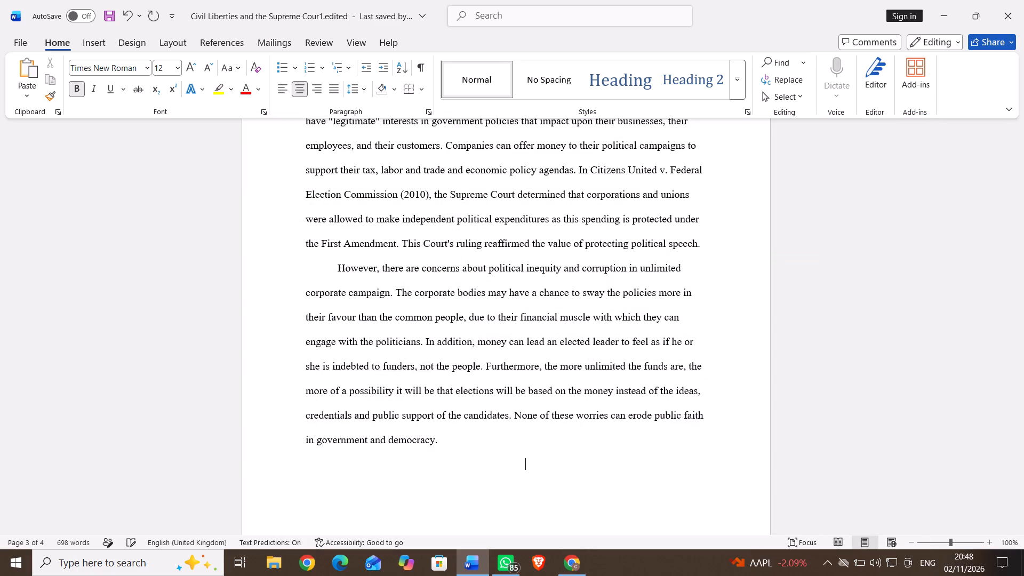
scroll(494, 458, "down", 2)
scroll(494, 458, "up", 3)
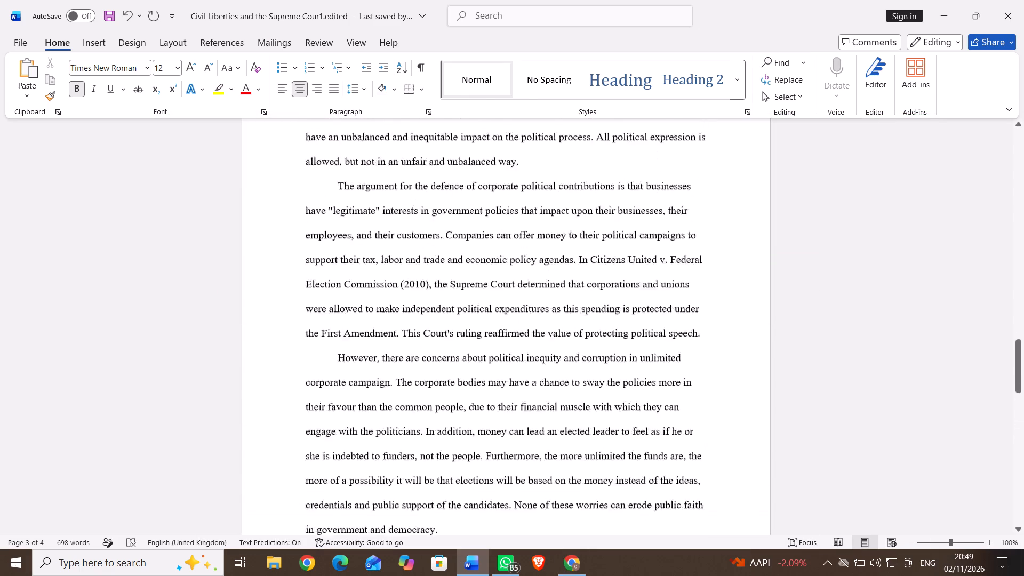
scroll(494, 458, "up", 2)
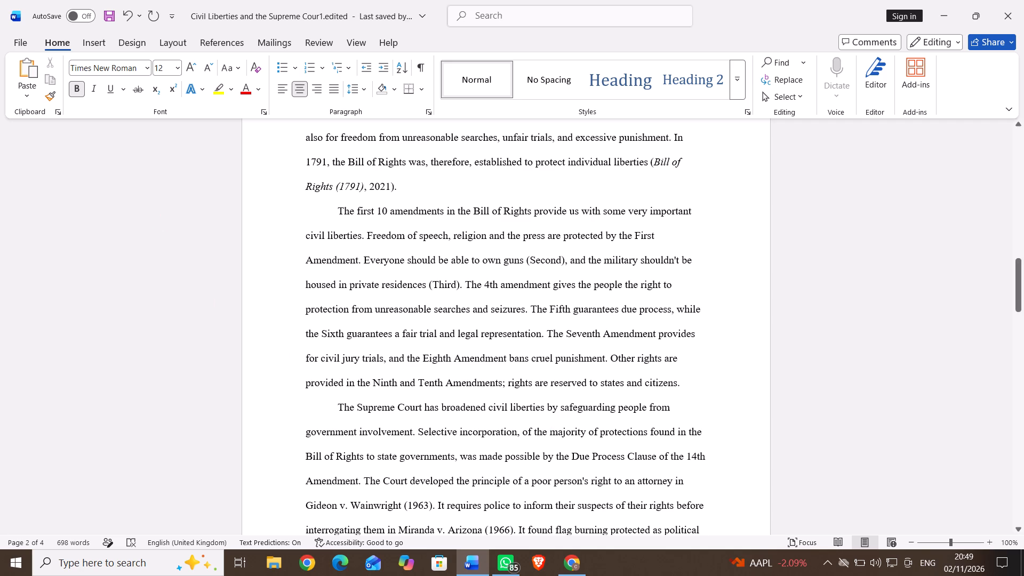
Save the revised essay under its existing file name.
left_click(23, 49)
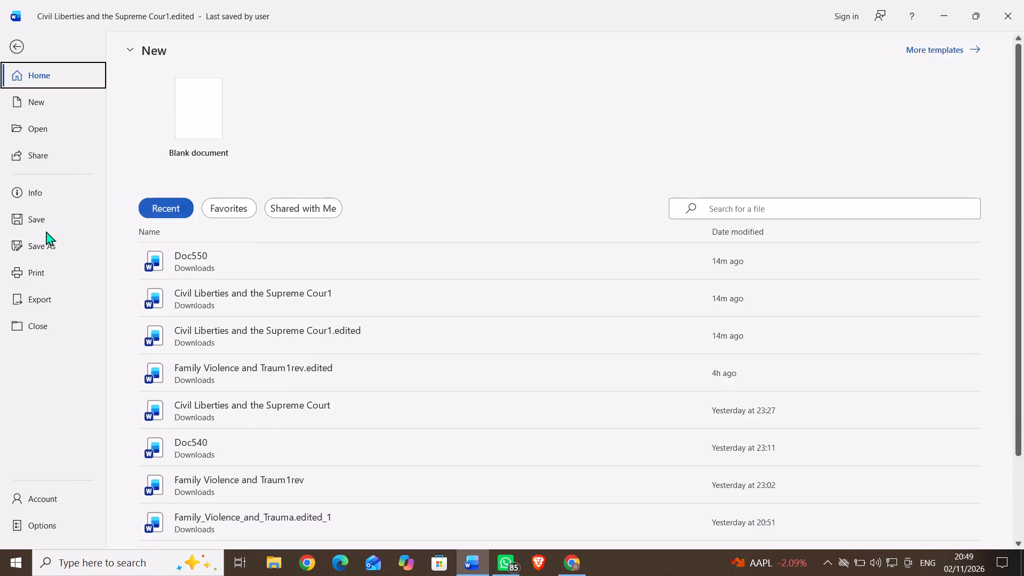
left_click(47, 219)
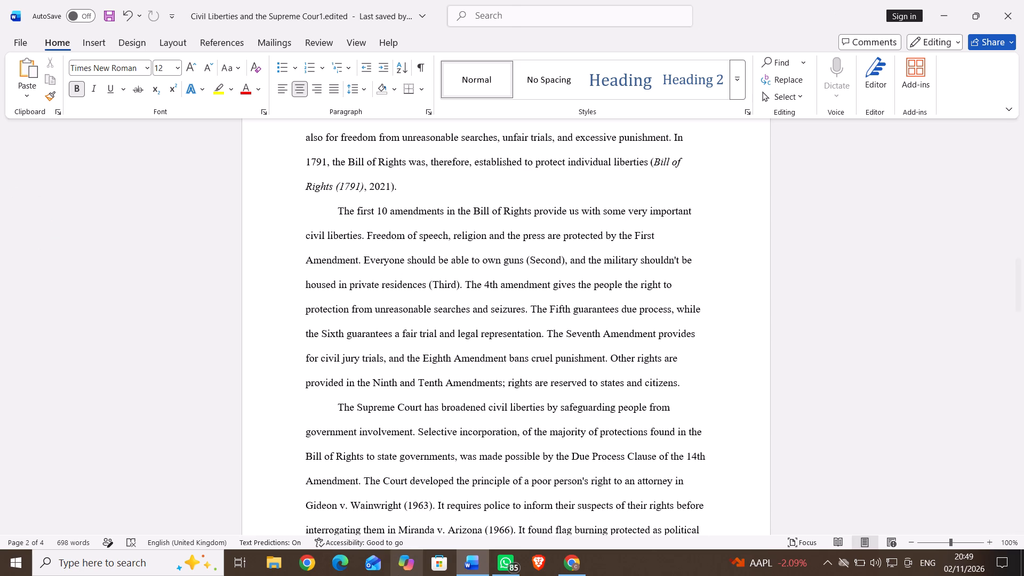
Switch to Chrome, close the previewed order file, and check the latest order notifications.
left_click(571, 559)
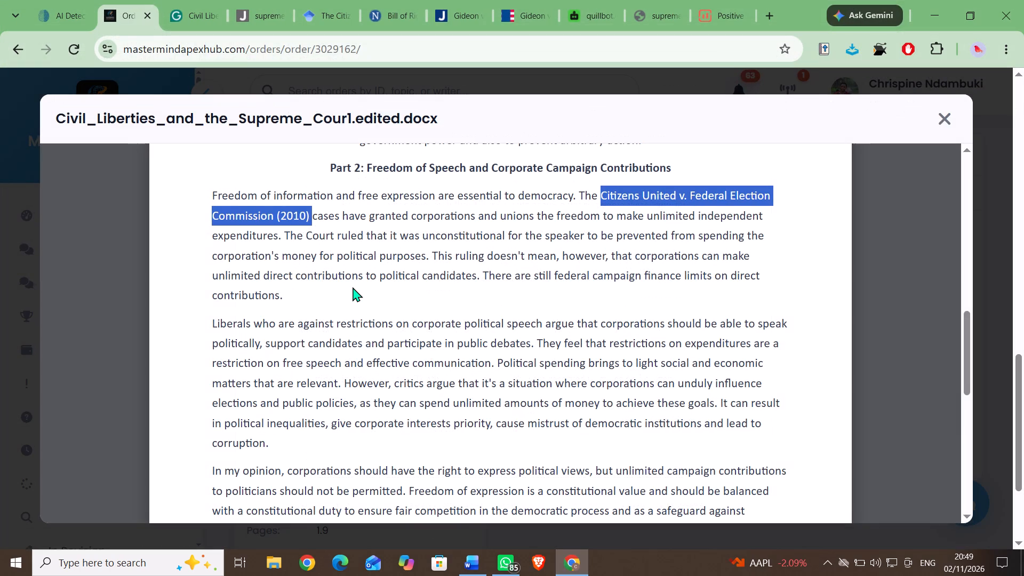
left_click(942, 122)
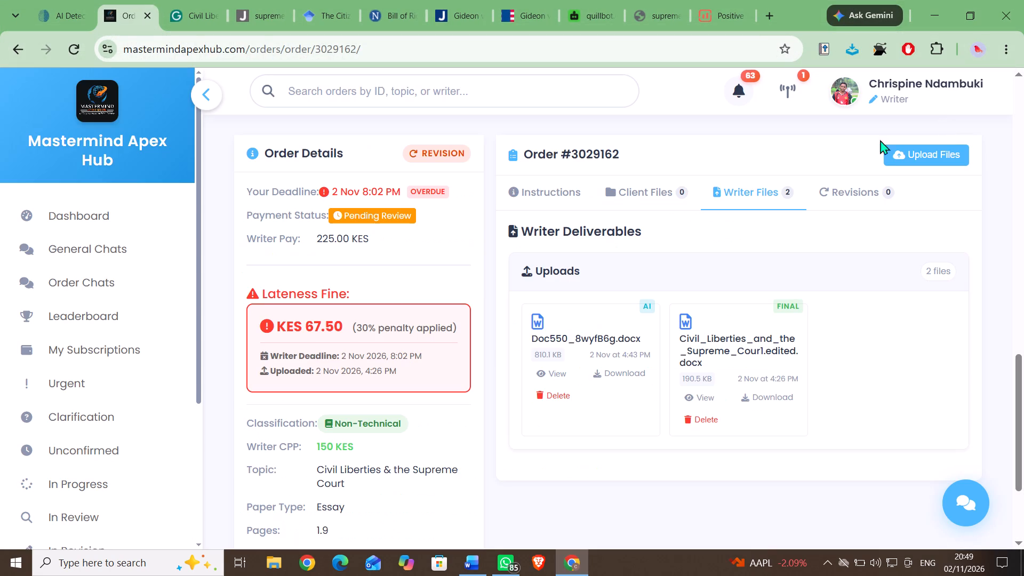
left_click(745, 86)
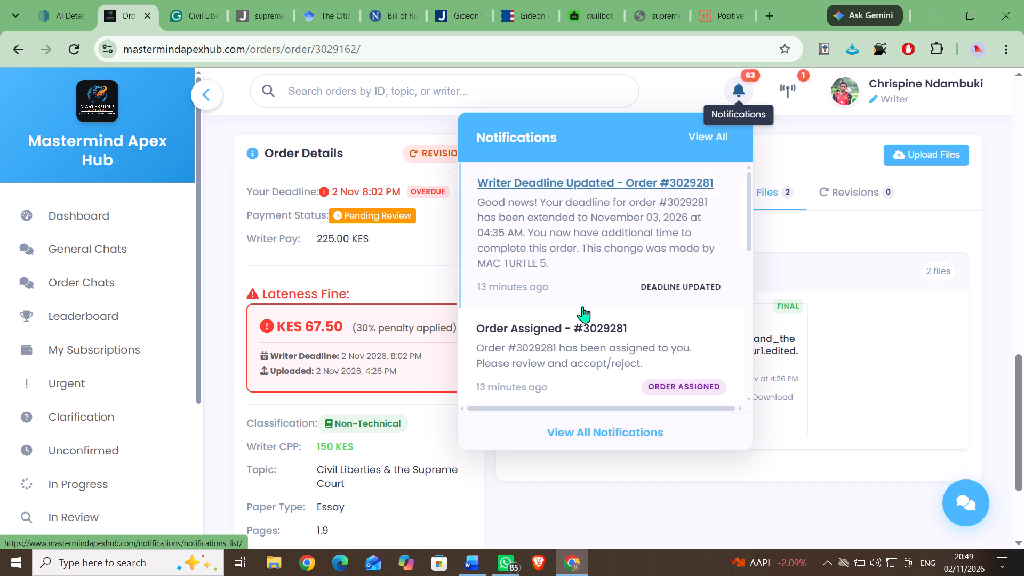
left_click(751, 89)
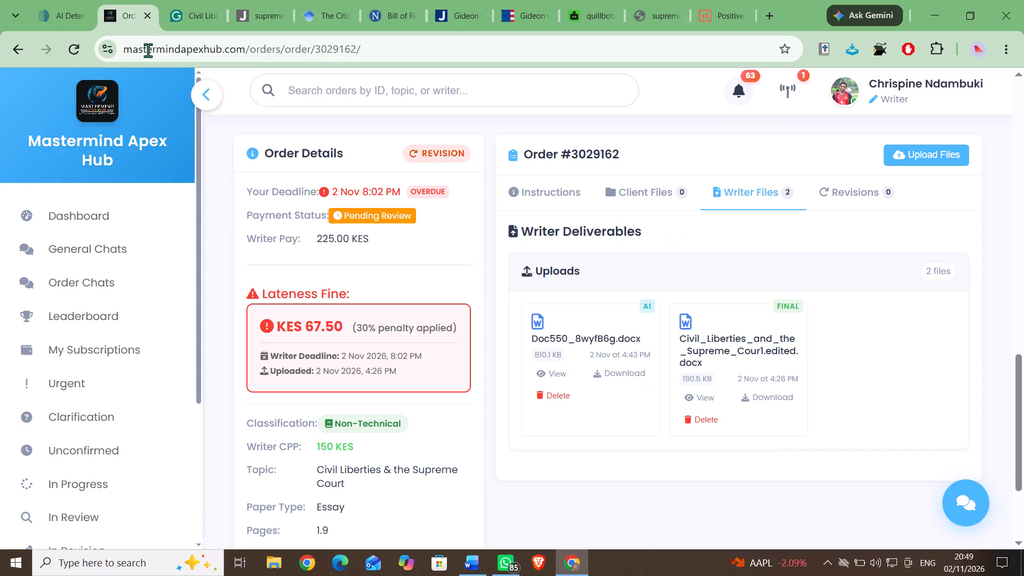
Upload Civil Liberties and the Supreme Cour1.edited from Downloads to Grammarly, keeping the default writing goals.
left_click(180, 28)
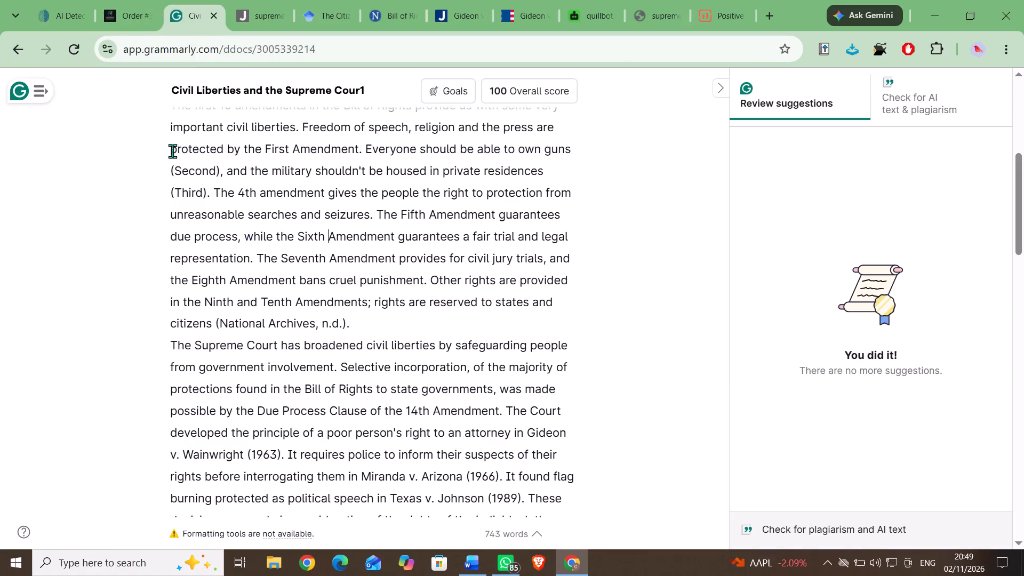
left_click(41, 87)
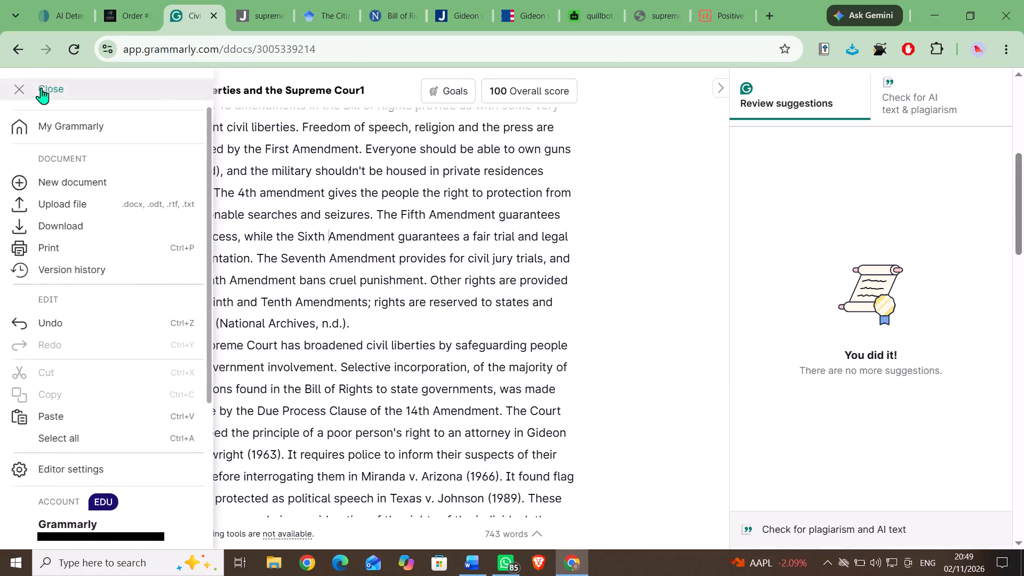
left_click(68, 198)
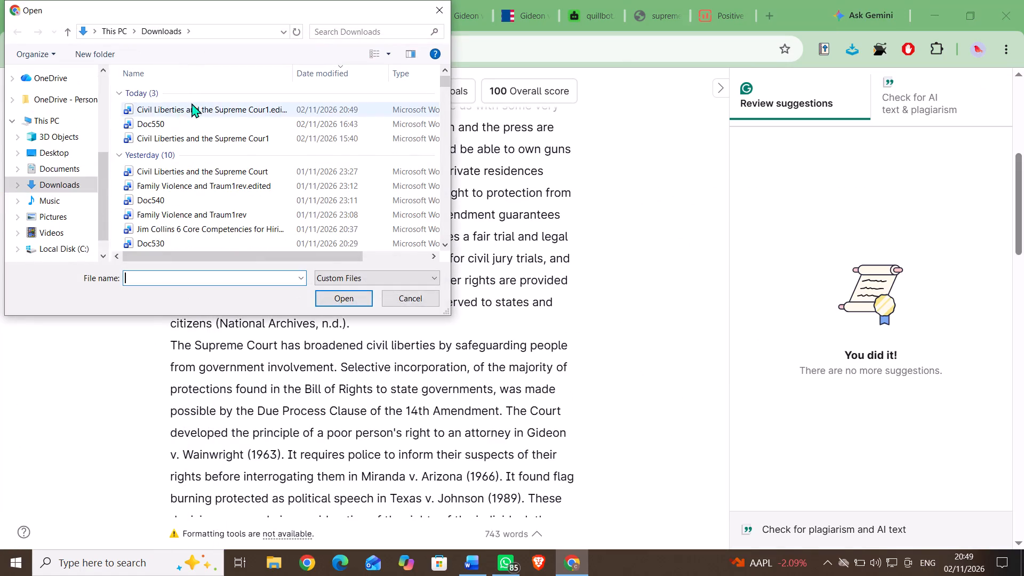
left_click(197, 103)
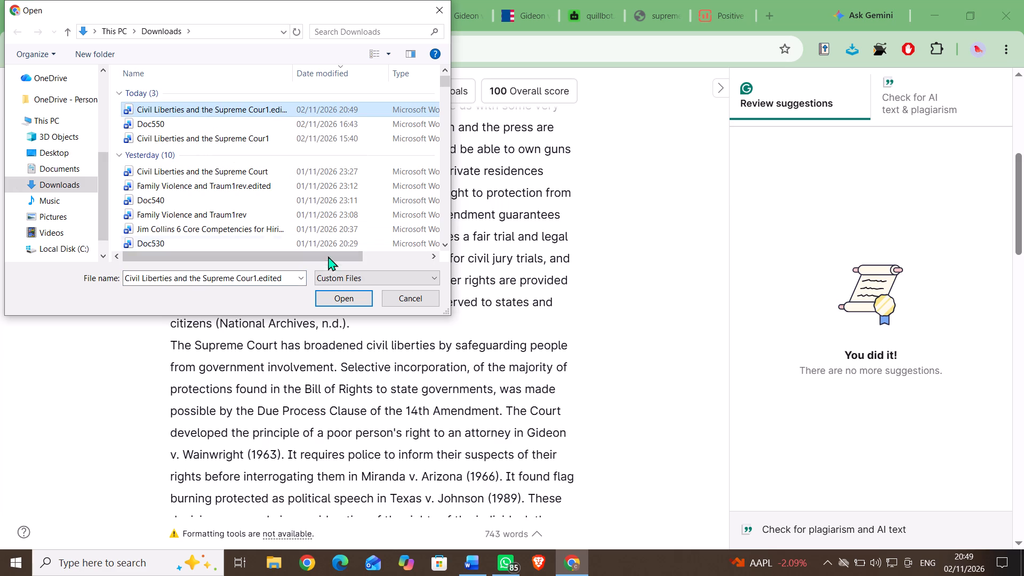
left_click(337, 295)
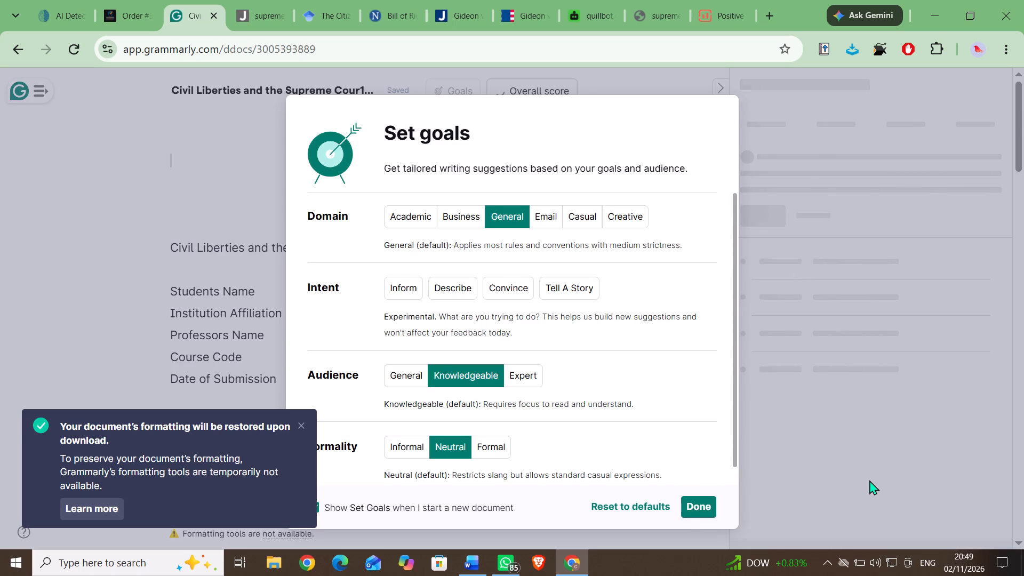
left_click(699, 511)
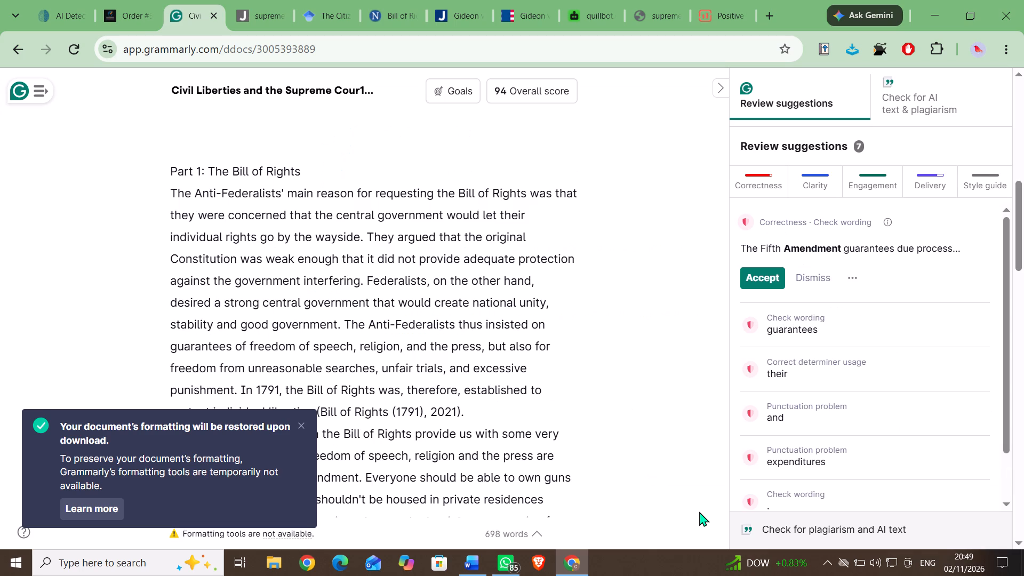
Accept all of Grammarly's suggestions, including adding "Amendment" and "spending" and changing "he or she is" to "they are", and check the final paragraph.
left_click(762, 277)
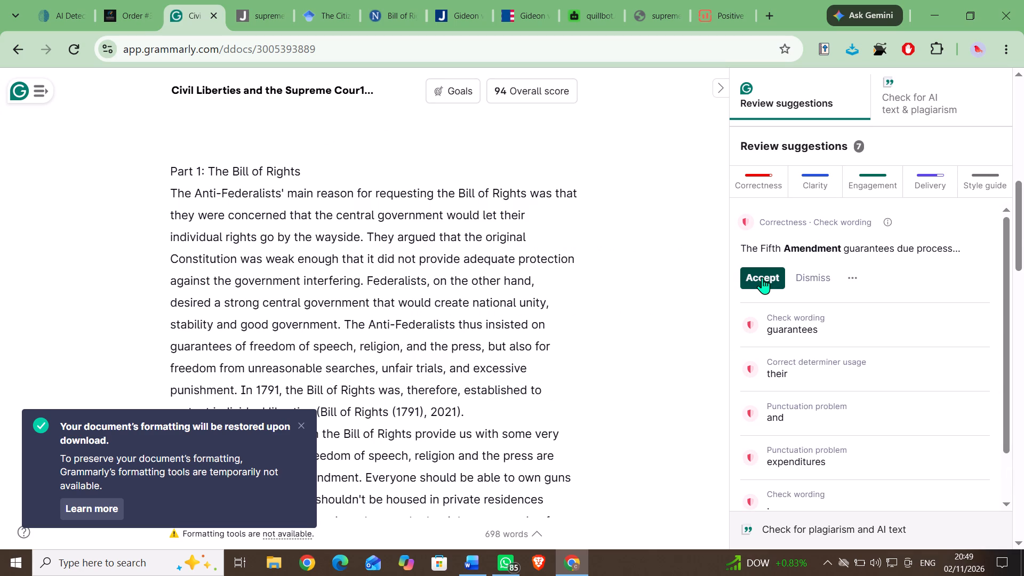
left_click(762, 277)
left_click(762, 277)
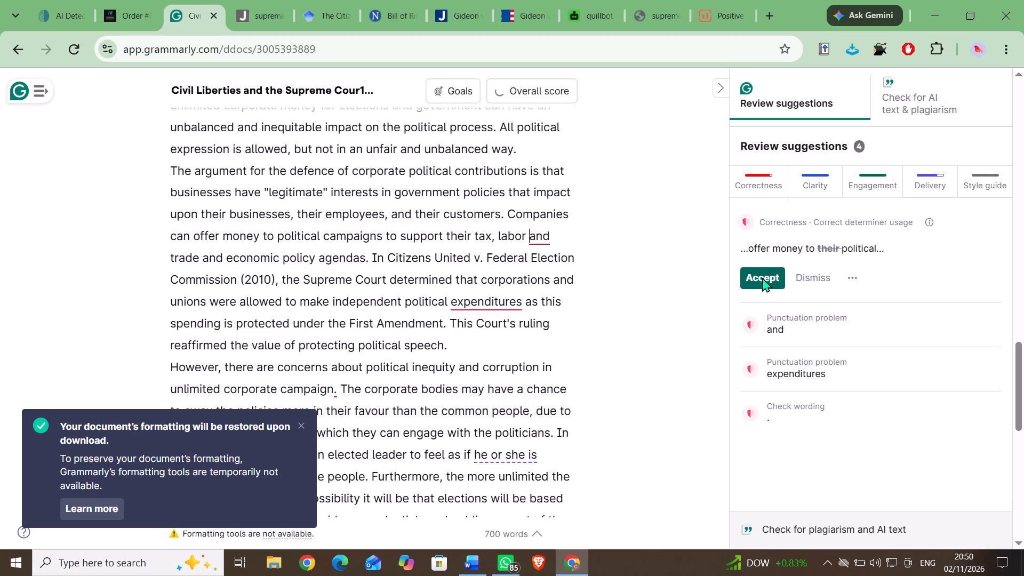
left_click(762, 277)
left_click(762, 277)
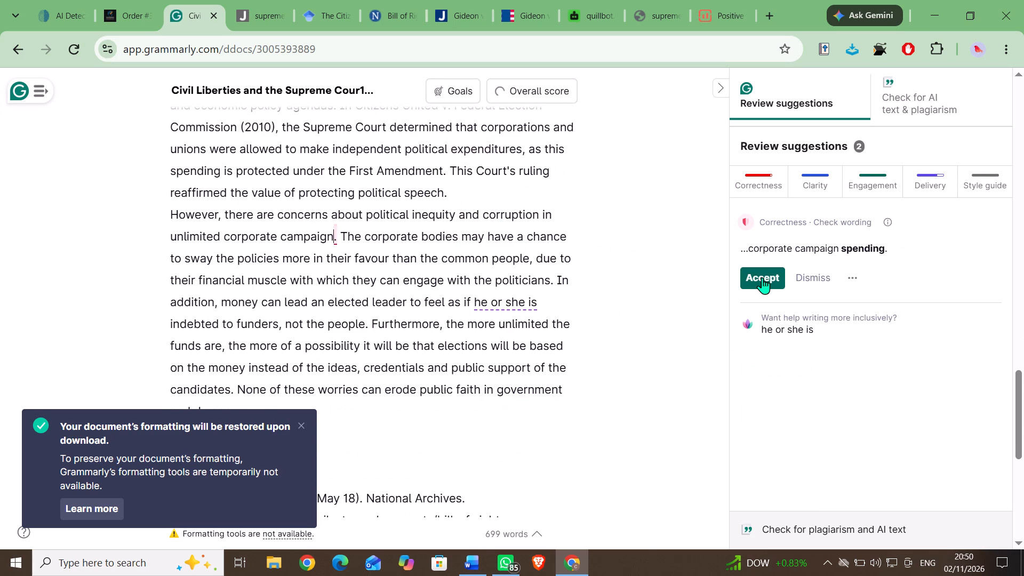
left_click(762, 277)
left_click(757, 330)
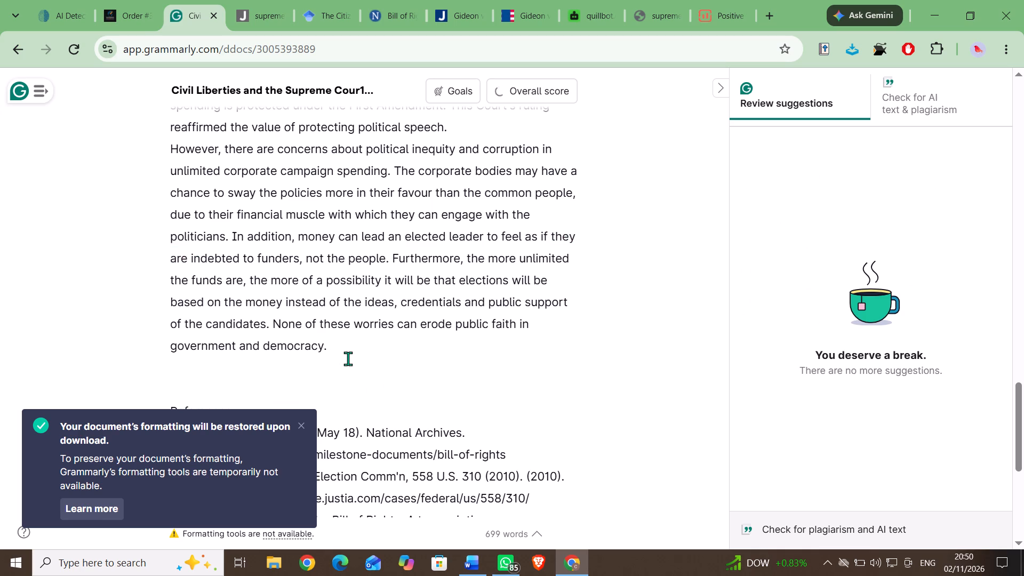
scroll(348, 358, "down", 1)
scroll(348, 358, "up", 1)
scroll(348, 358, "down", 1)
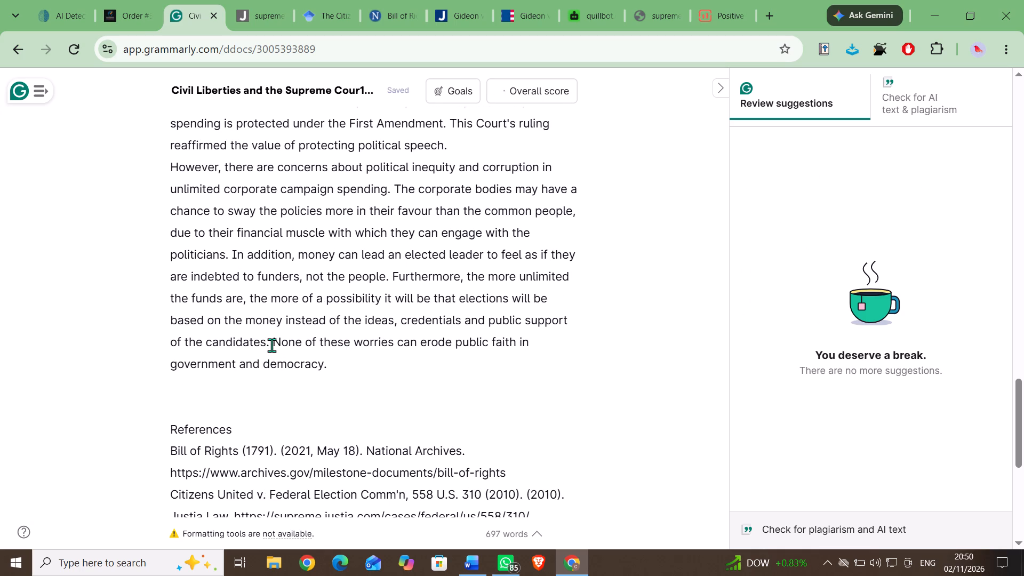
Delete the essay's closing sentence, "None of these worries can erode public faith in government and democracy.".
left_click_drag(271, 345, 330, 374)
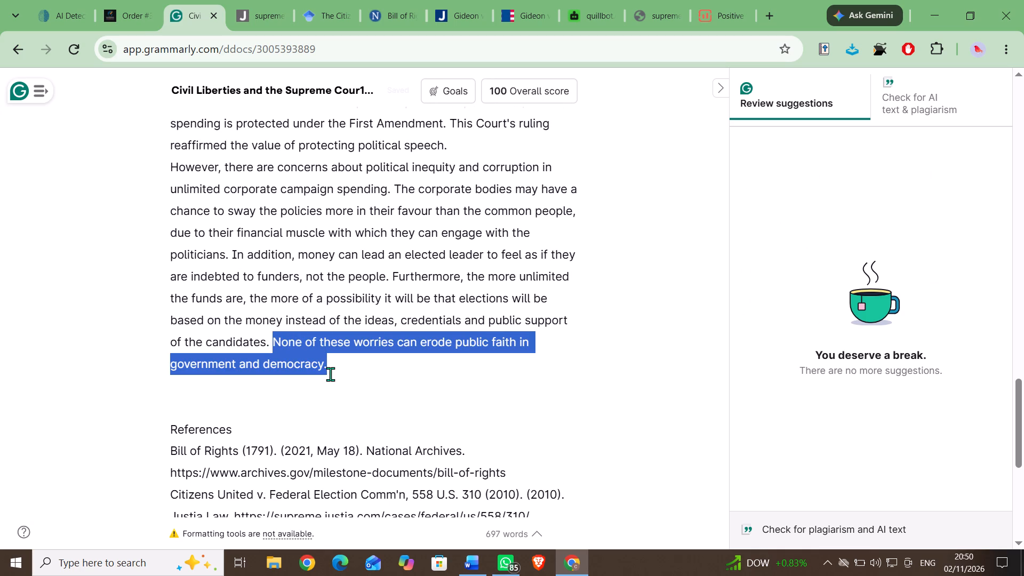
key("BackSpace")
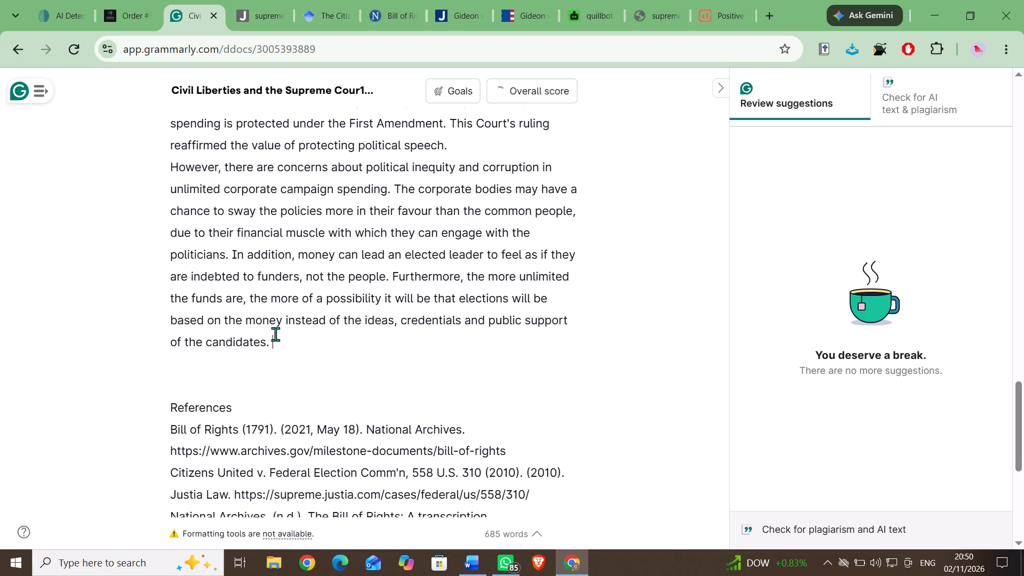
Copy the essay body from the "Part 1: The Bill of Rights" heading through the last paragraph before the references.
left_click_drag(271, 348, 191, 213)
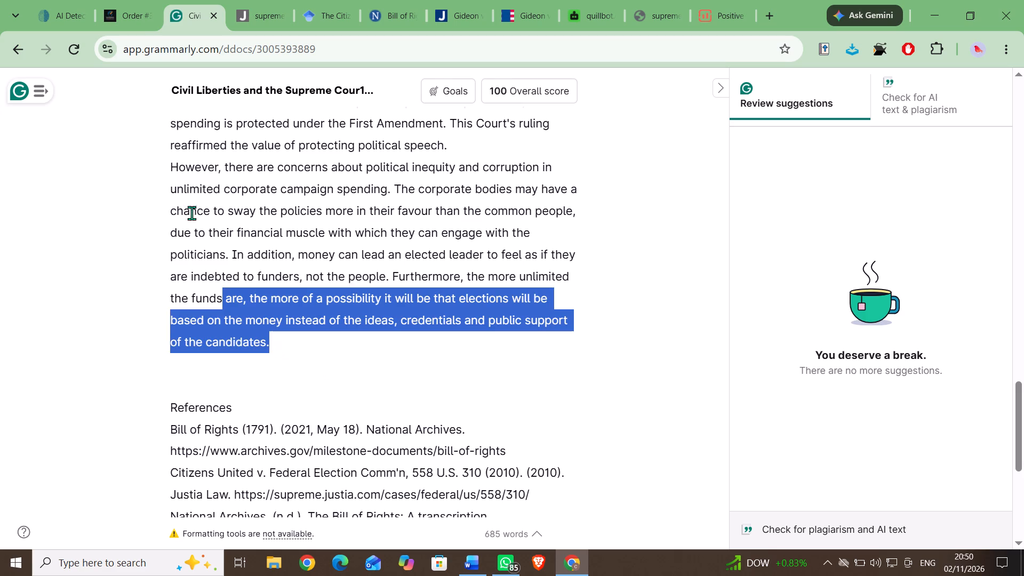
left_click_drag(191, 213, 170, 55)
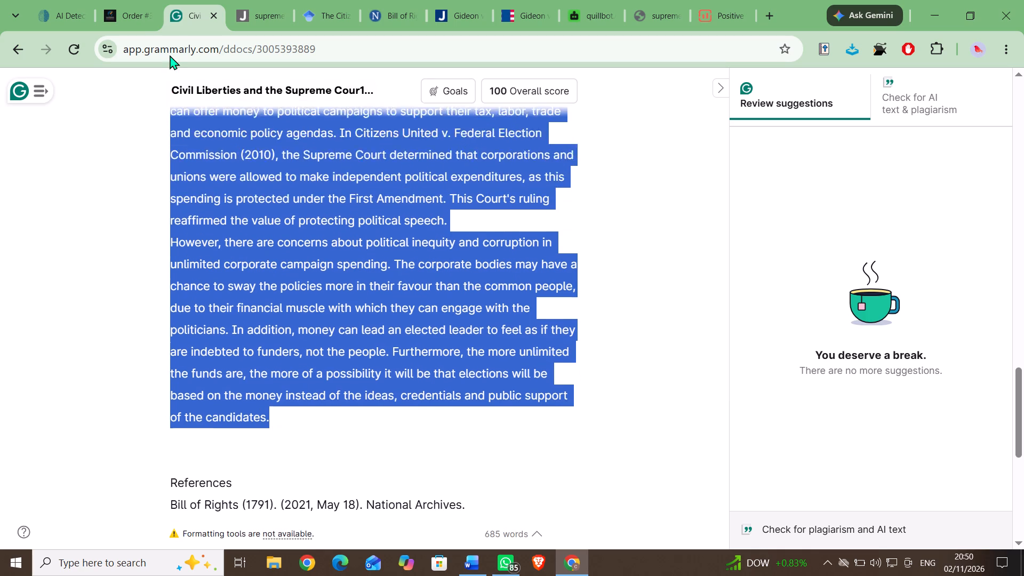
left_click_drag(170, 55, 170, 438)
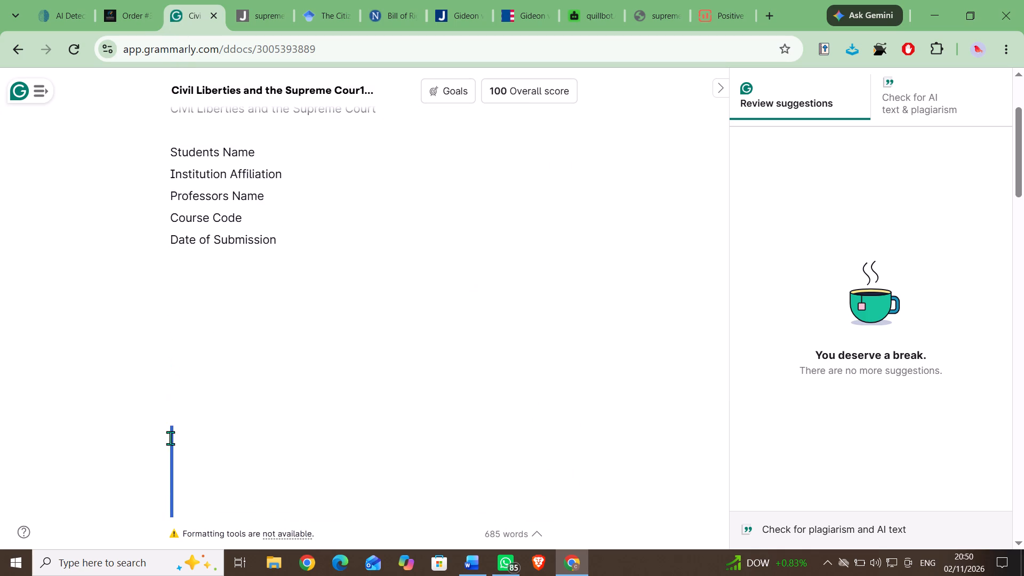
left_click_drag(170, 438, 155, 397)
right_click(220, 428)
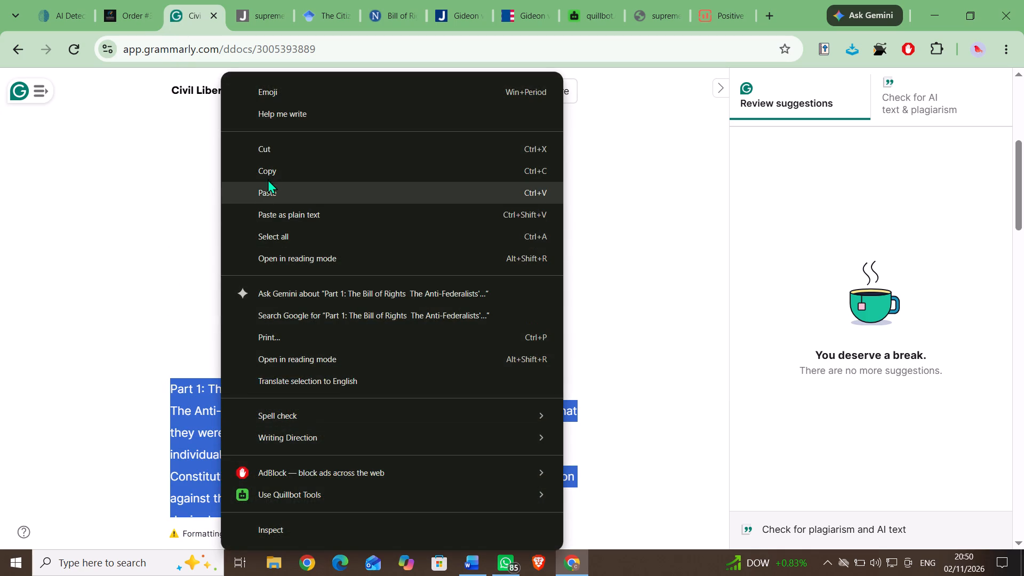
left_click(272, 177)
left_click(248, 13)
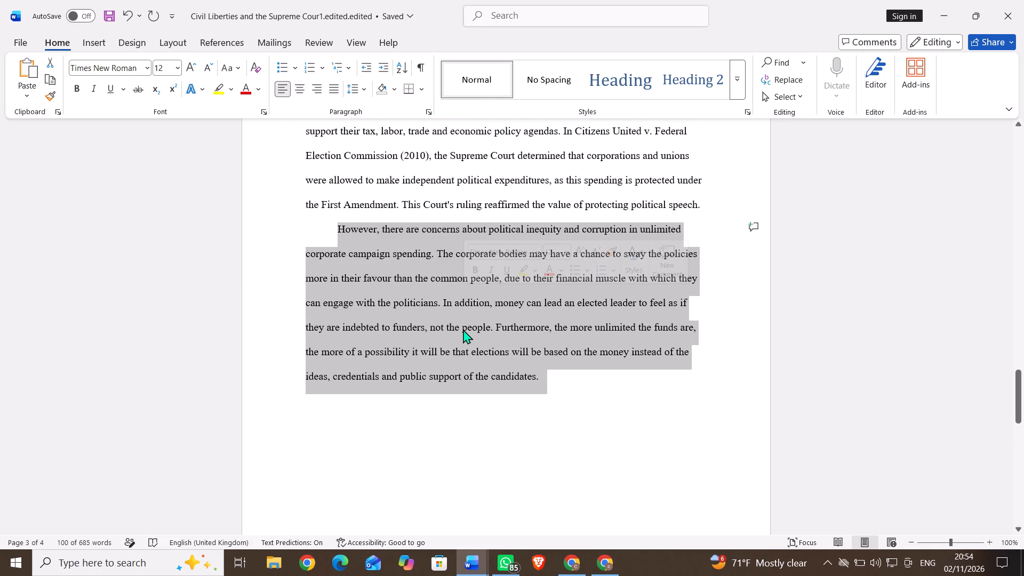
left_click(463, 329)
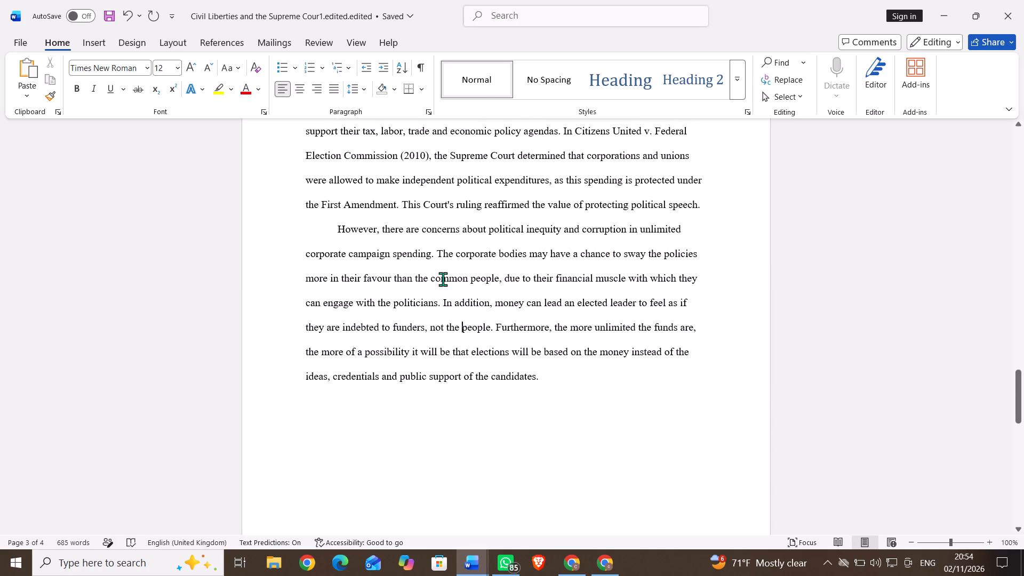
Replace the "The corporate bodies may have a chance…" sentence in the edited.edited Word essay with Grammarly's corrected version.
left_click(571, 569)
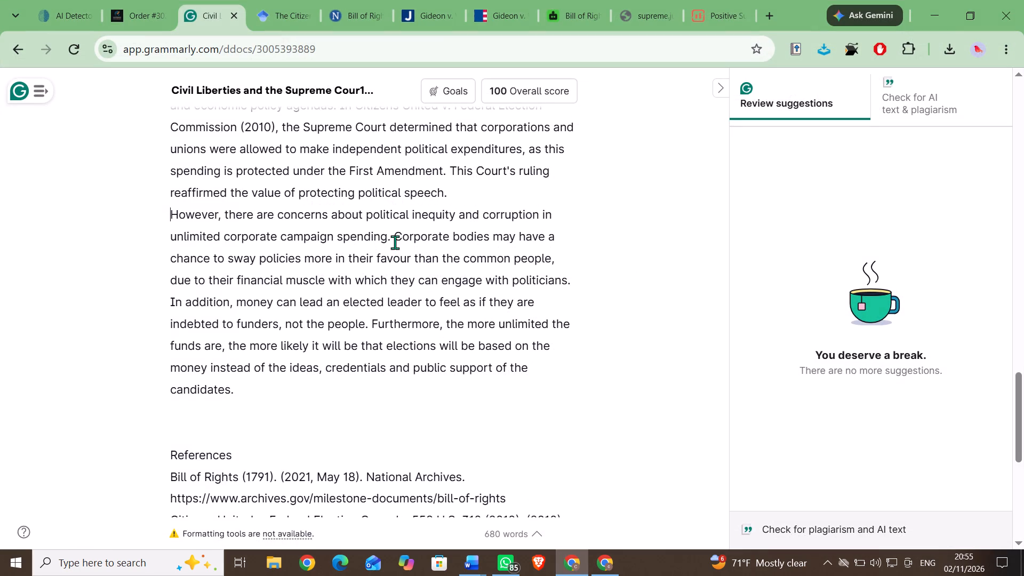
left_click_drag(395, 242, 400, 256)
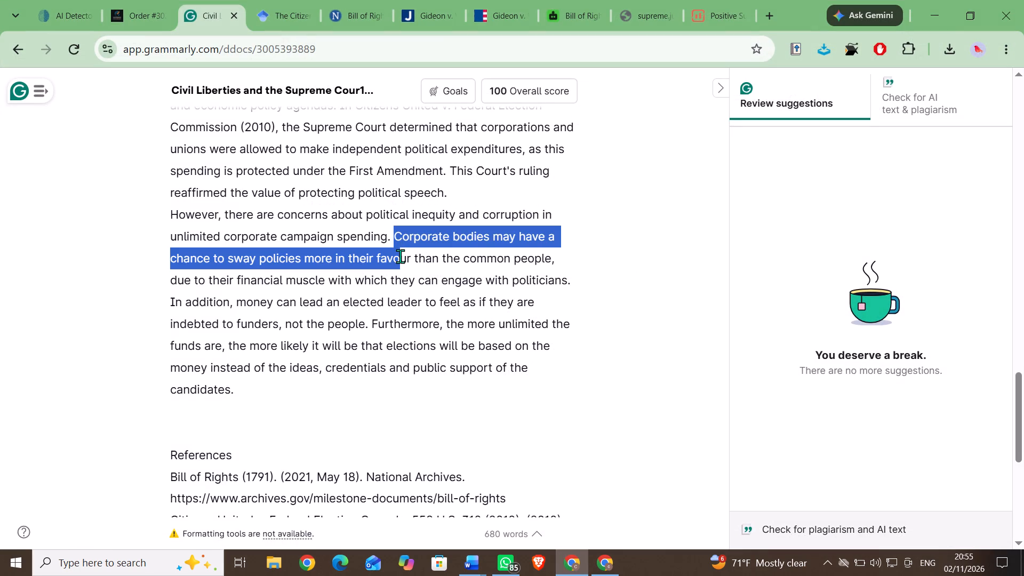
left_click_drag(400, 256, 563, 278)
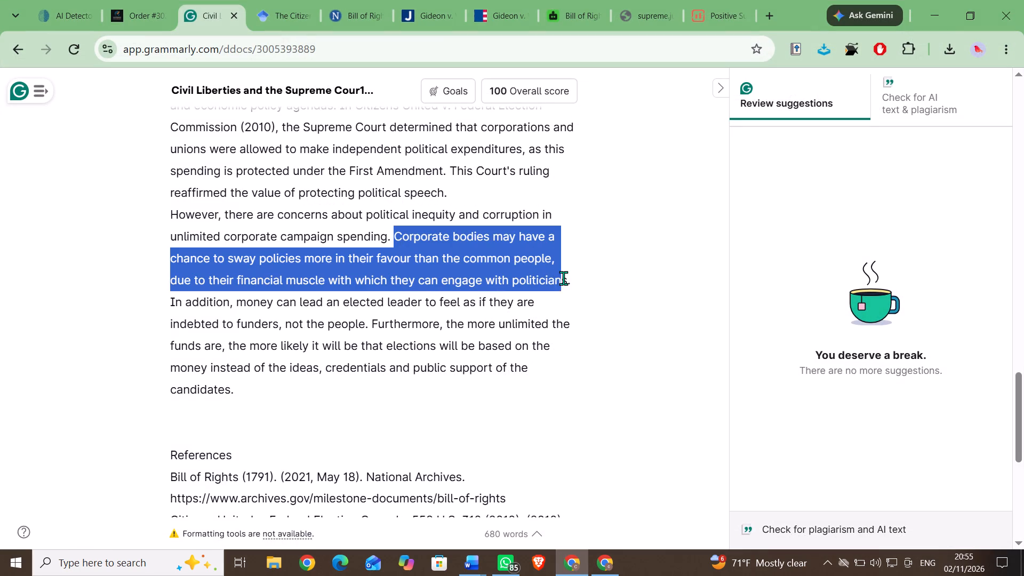
left_click_drag(563, 278, 572, 279)
right_click(460, 267)
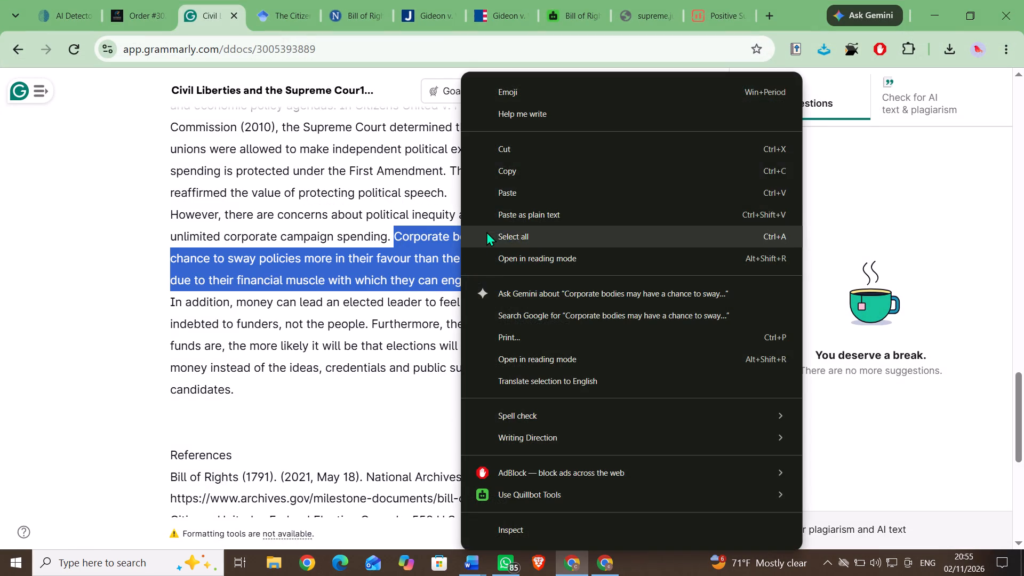
left_click(506, 177)
left_click(473, 561)
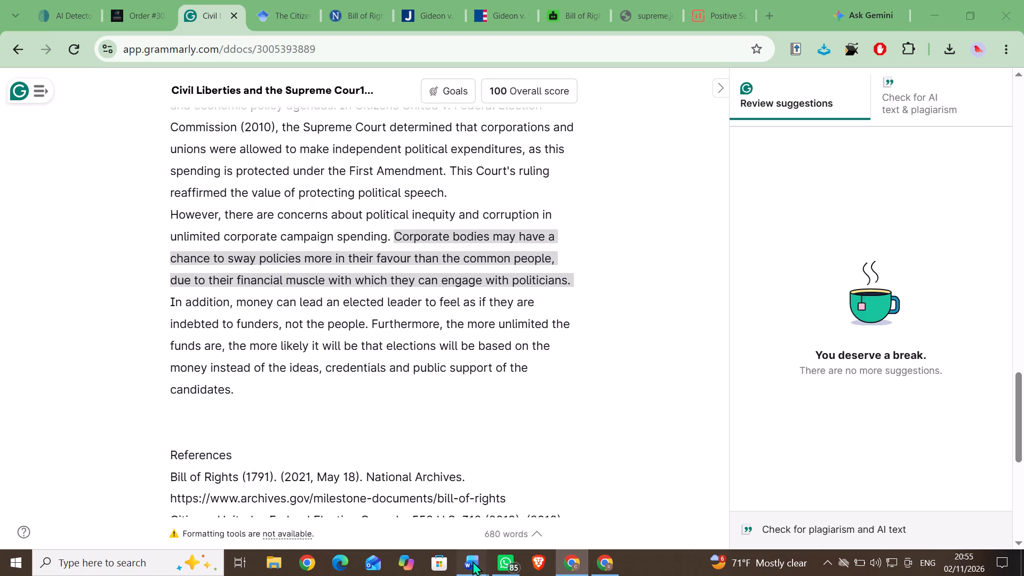
left_click(483, 512)
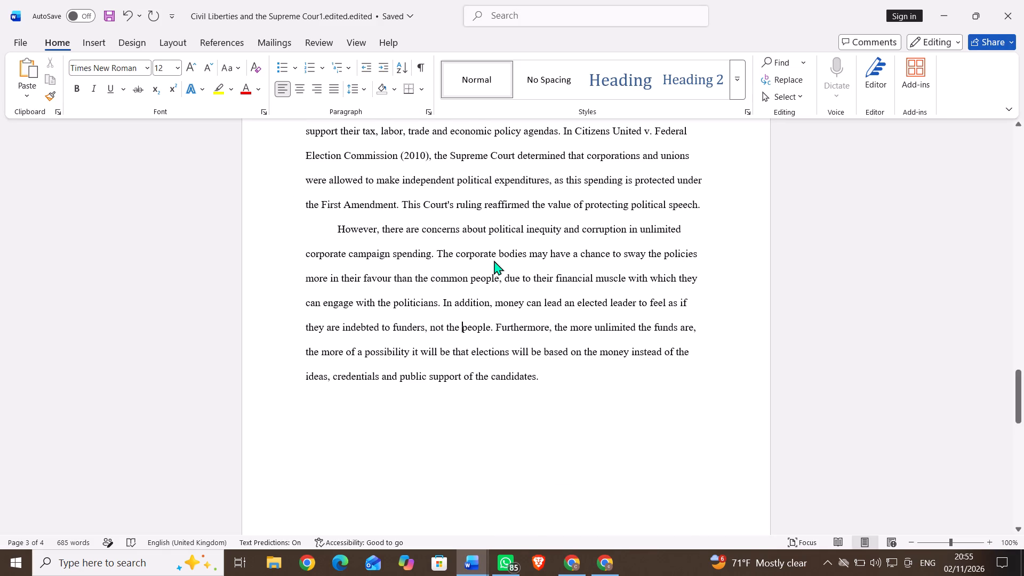
left_click_drag(439, 251, 438, 251)
left_click_drag(438, 251, 438, 299)
right_click(402, 298)
left_click(438, 127)
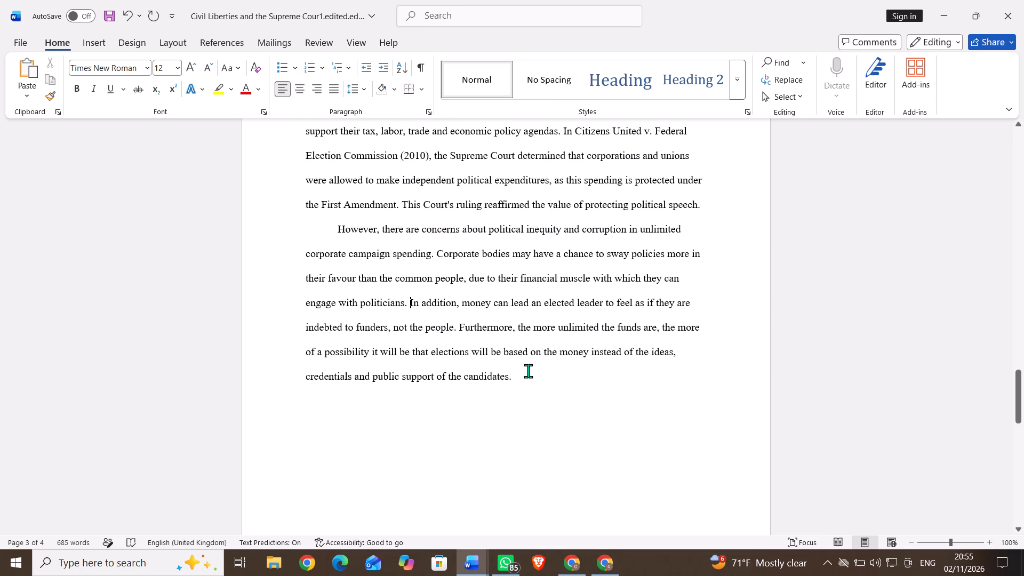
Check the word count of the essay body from Part 1: The Bill of Rights through the closing paragraph.
left_click_drag(525, 377, 305, 93)
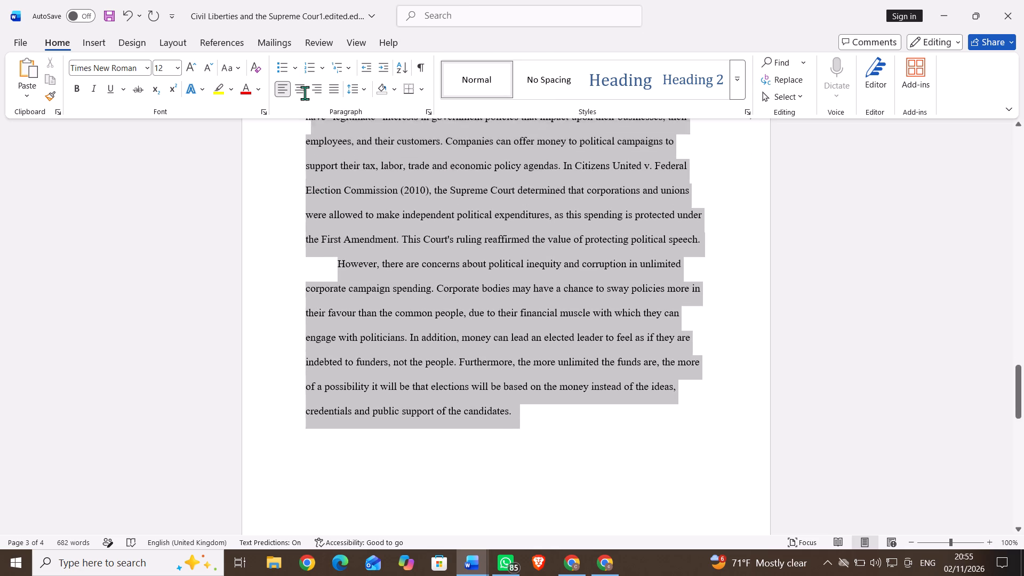
left_click_drag(305, 93, 294, 298)
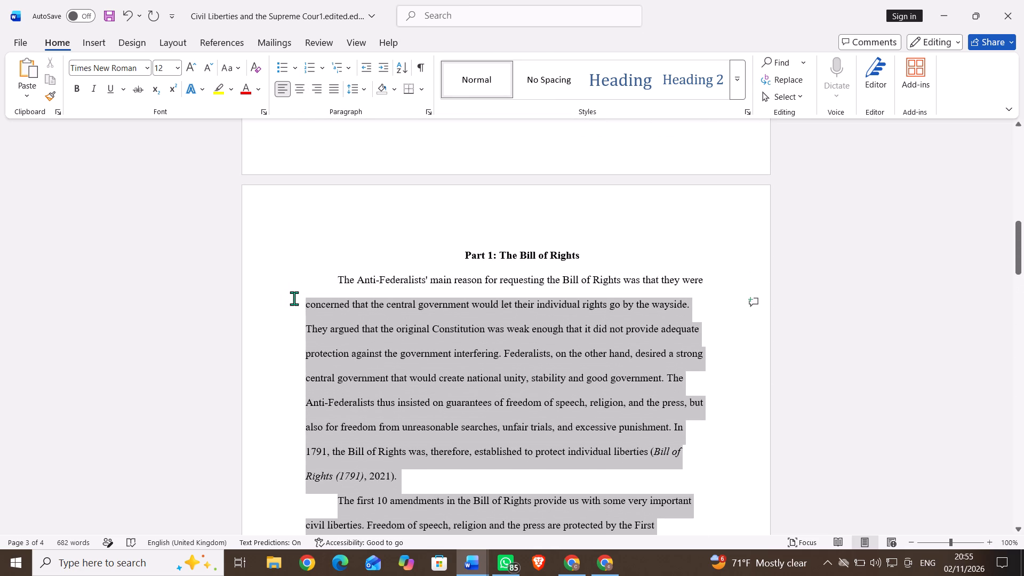
left_click_drag(294, 298, 297, 273)
scroll(301, 276, "down", 5)
scroll(373, 286, "down", 3)
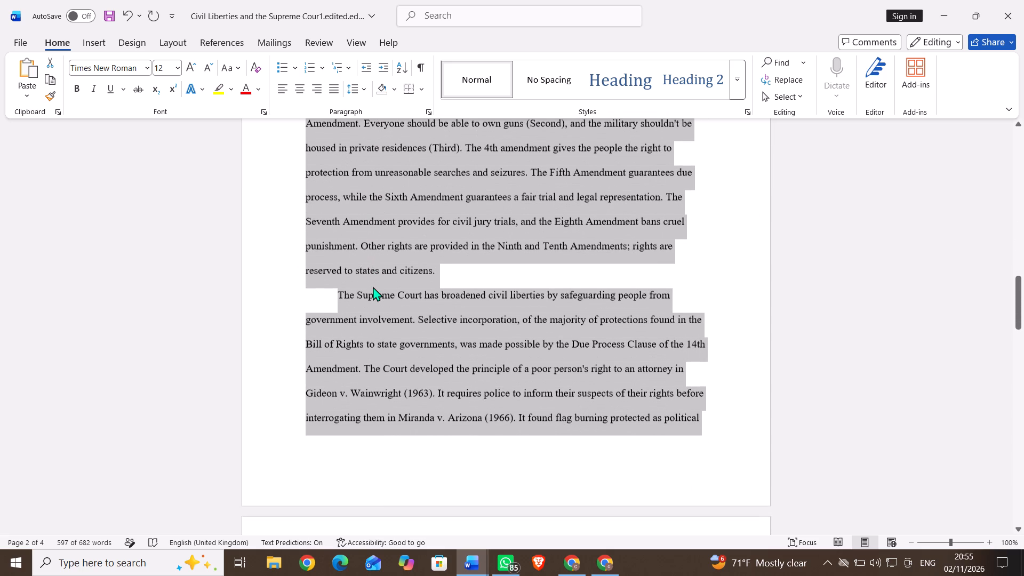
left_click(373, 286)
scroll(373, 285, "up", 1)
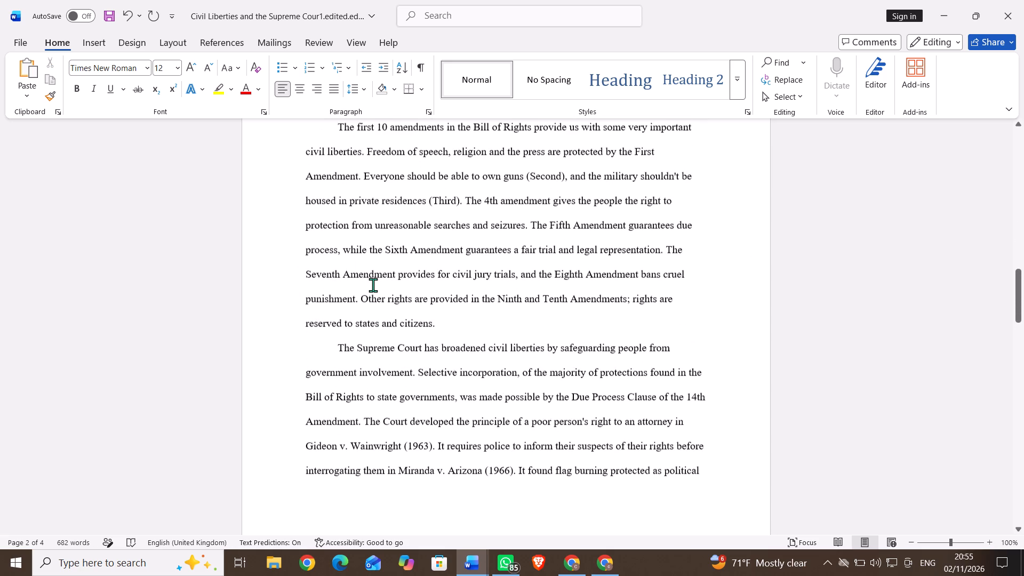
Save the corrected edited.edited essay under its existing name.
left_click(25, 41)
left_click(41, 216)
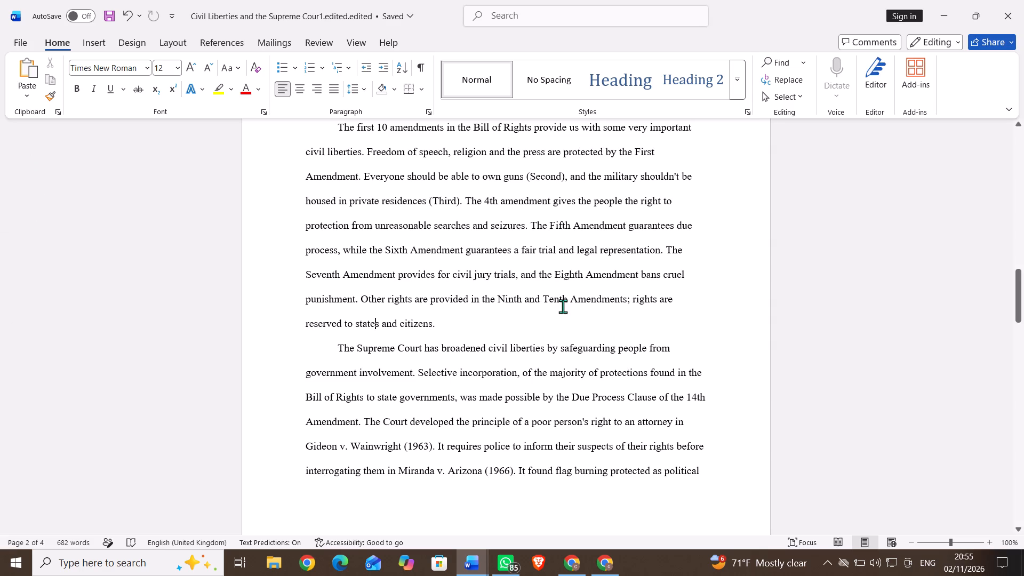
Replace "4th" with "fourth" before "amendment" in the paragraph on the first 10 amendments, and save the essay.
left_click_drag(487, 203, 490, 202)
left_click_drag(490, 202, 493, 209)
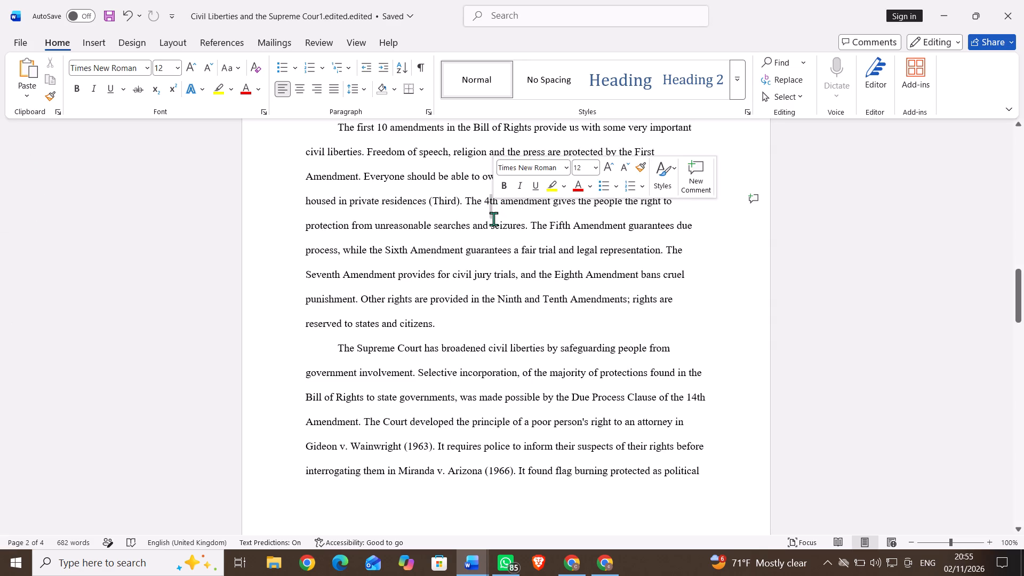
left_click(496, 220)
left_click(498, 206)
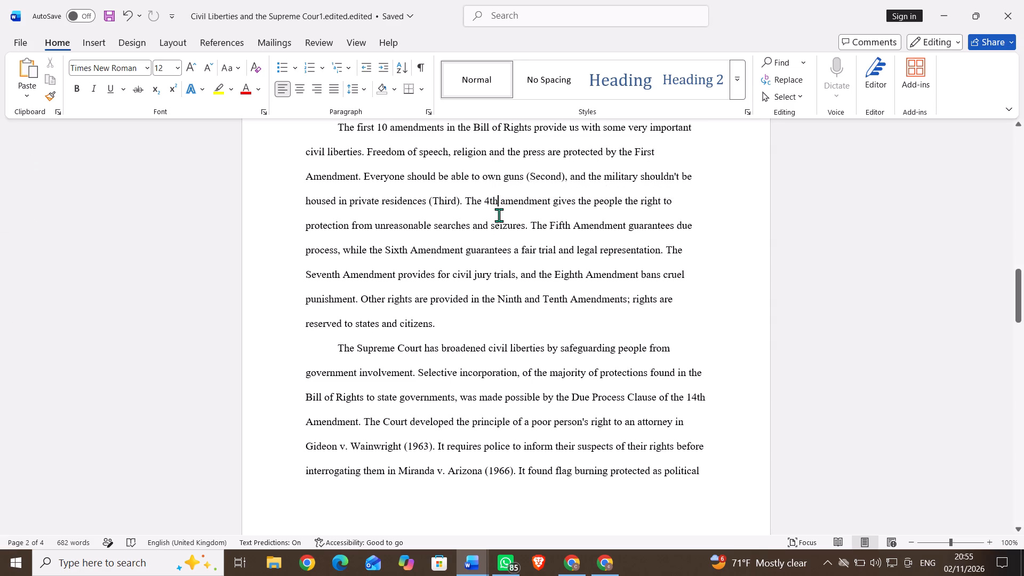
key("BackSpace")
key("BackSpace")
key("BackSpace")
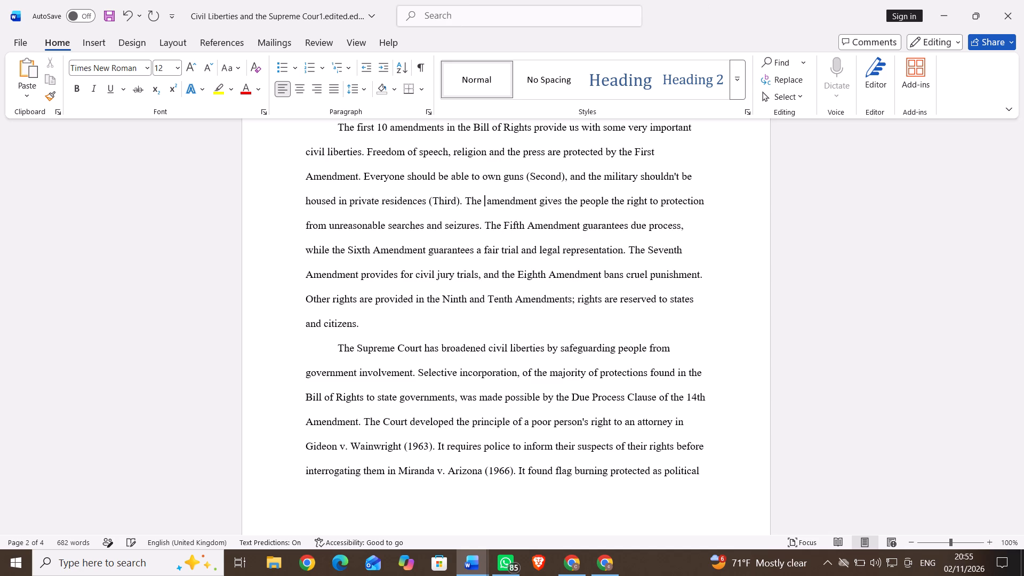
type("fourth")
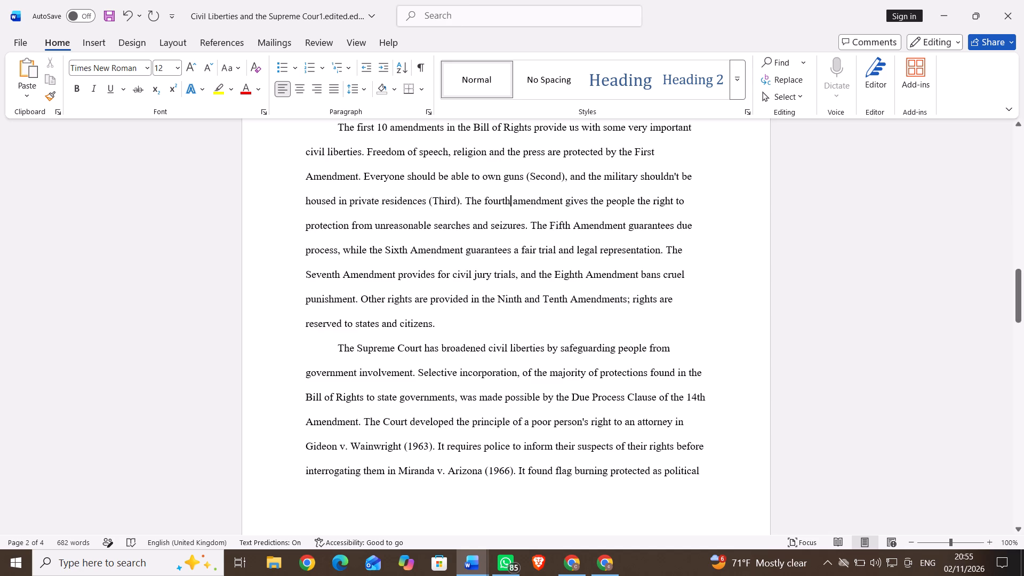
left_click(7, 44)
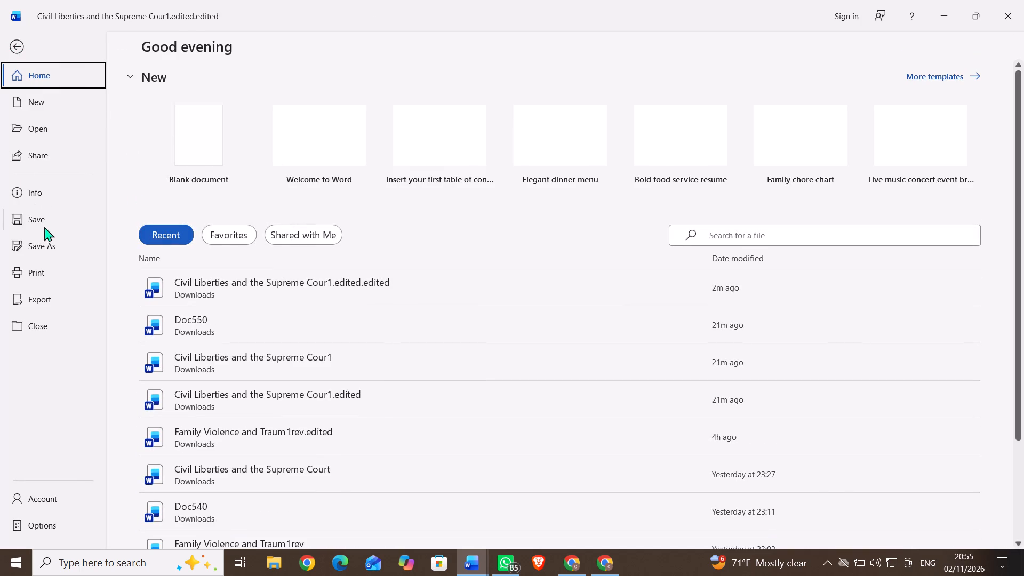
left_click(44, 224)
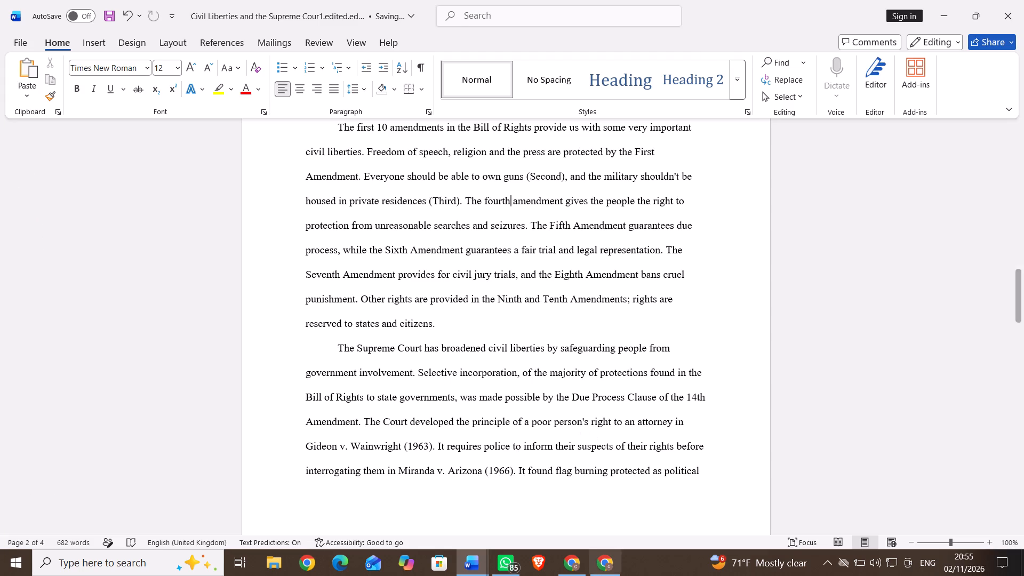
Switch to Chrome with the Grammarly copy of the Civil Liberties essay.
left_click(557, 559)
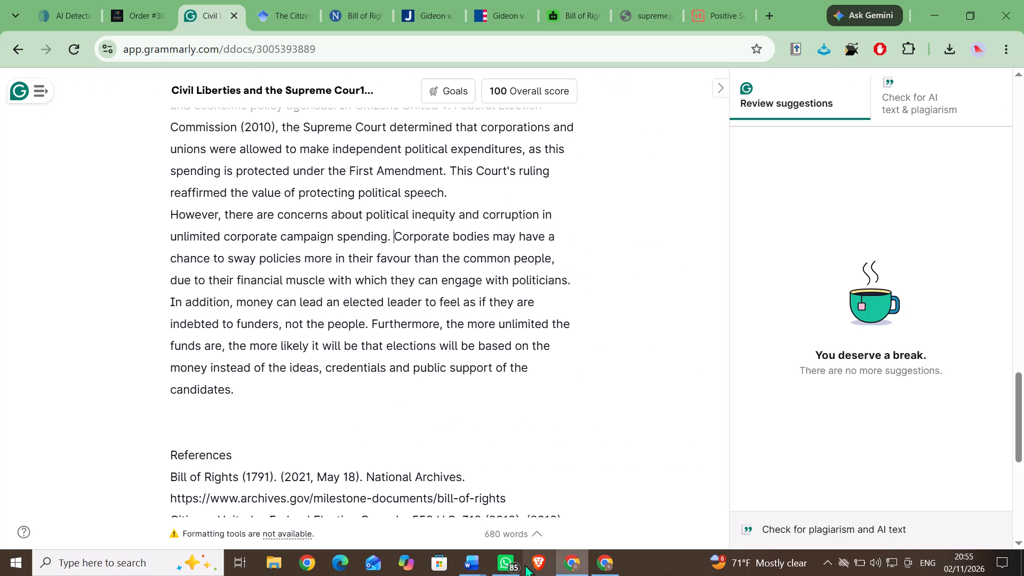
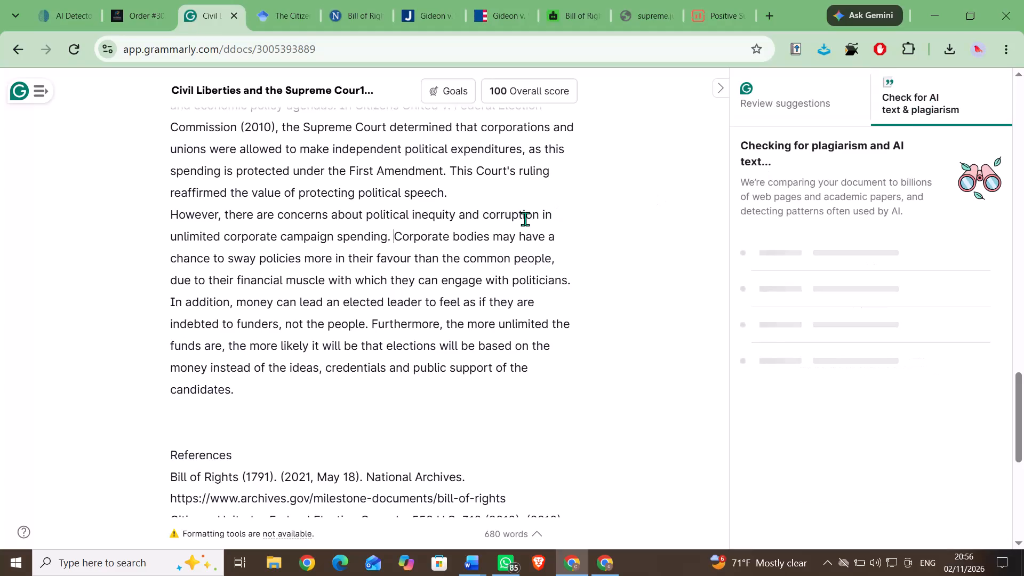
Dismiss every source match listed in Grammarly's plagiarism and AI text check of the Civil Liberties essay.
scroll(525, 219, "up", 5)
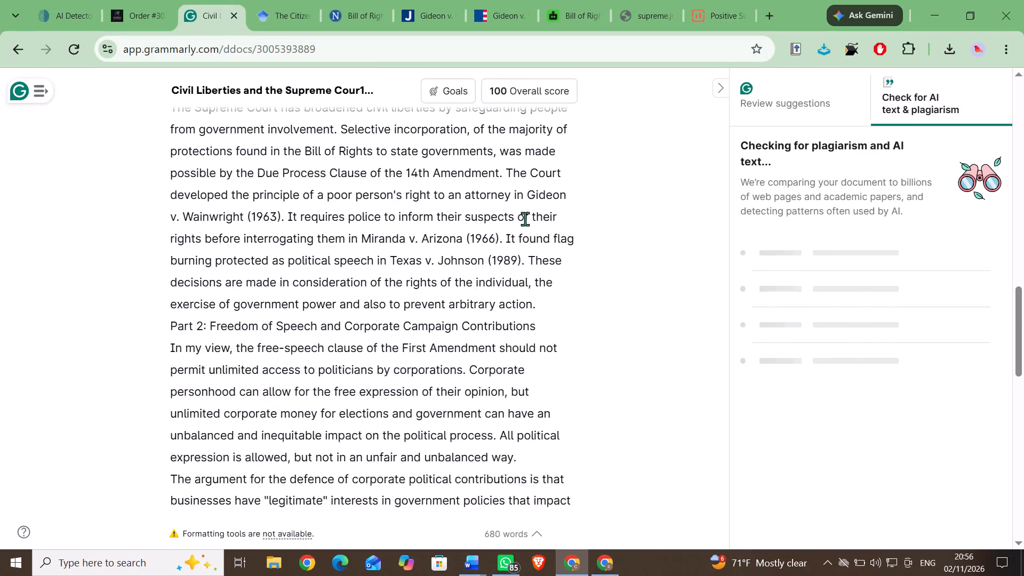
scroll(525, 219, "up", 6)
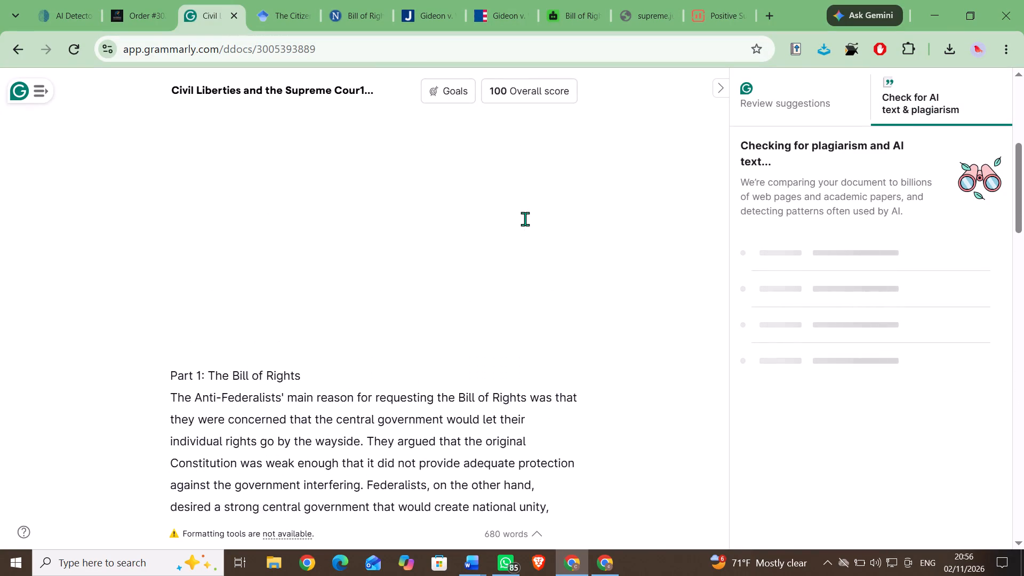
scroll(525, 219, "down", 2)
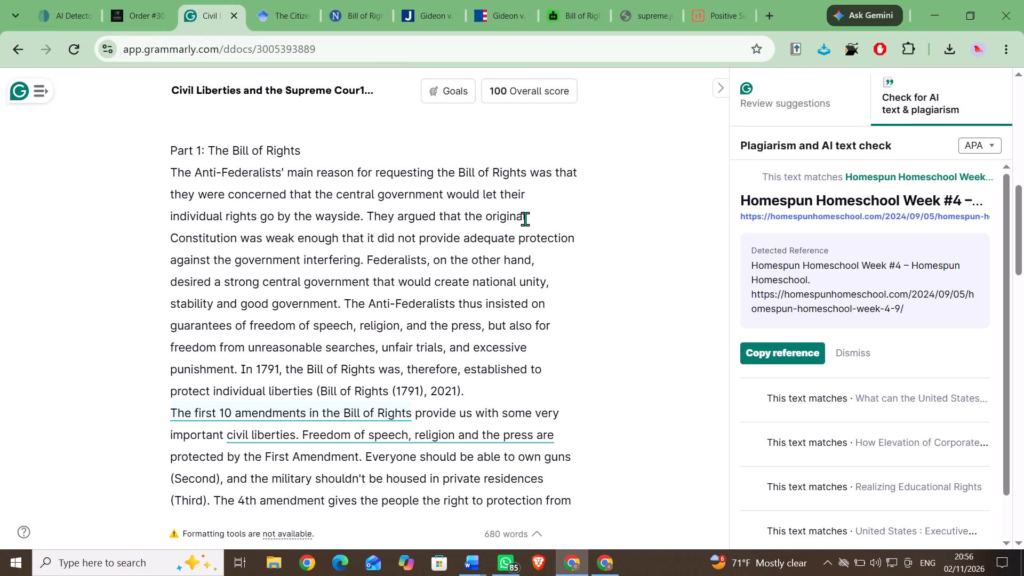
left_click(846, 349)
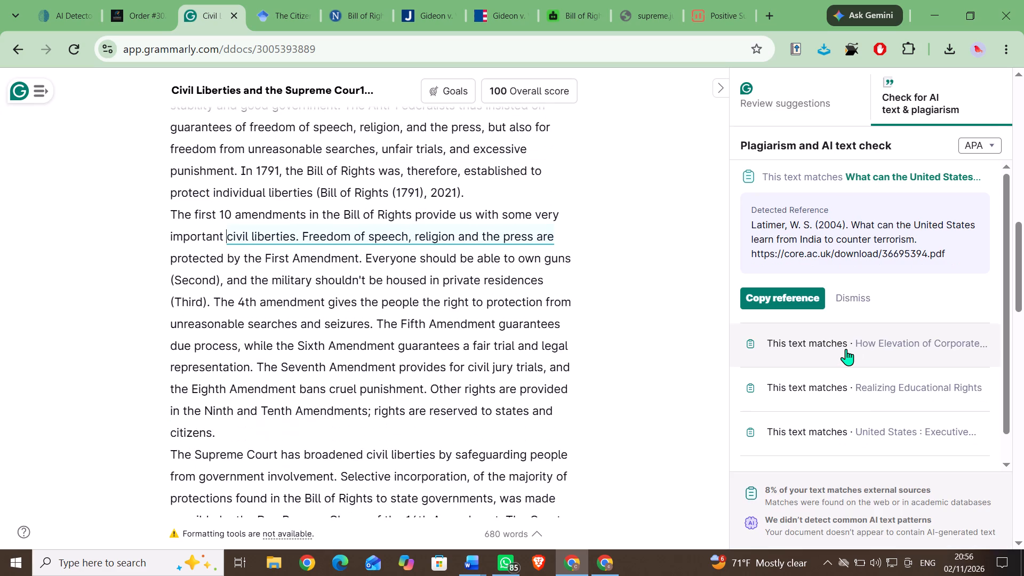
left_click(847, 299)
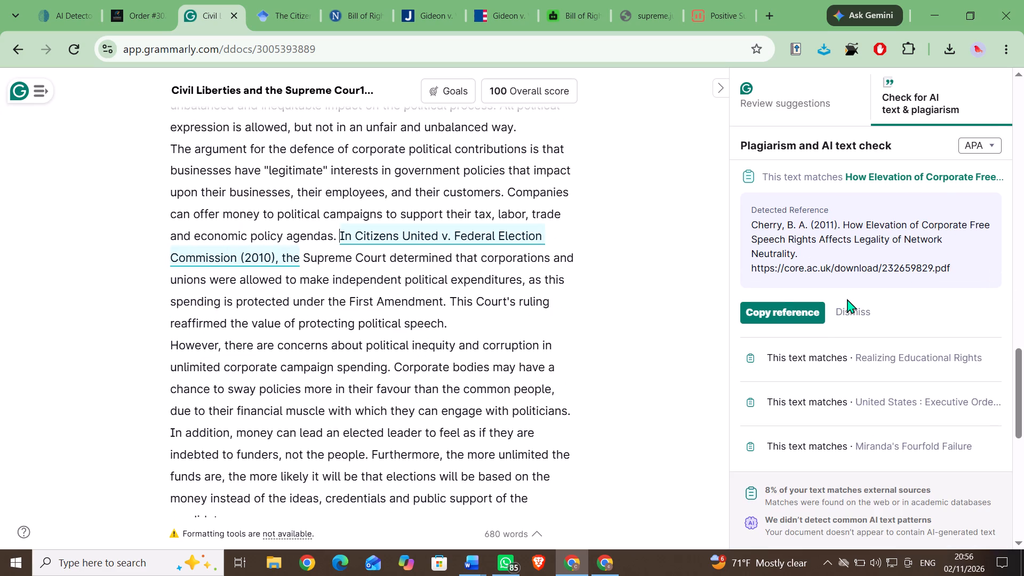
left_click(845, 317)
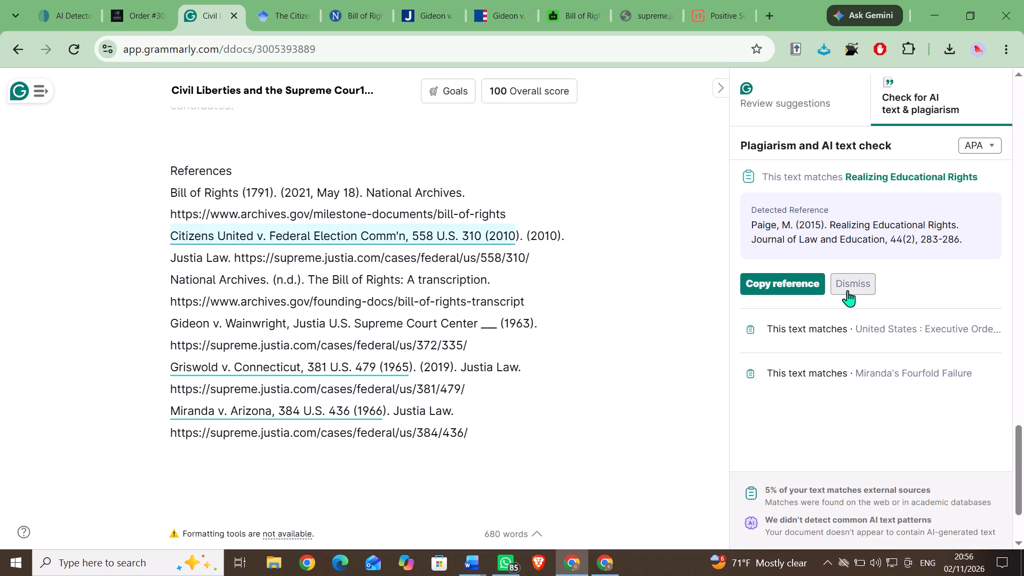
left_click(847, 290)
left_click(849, 305)
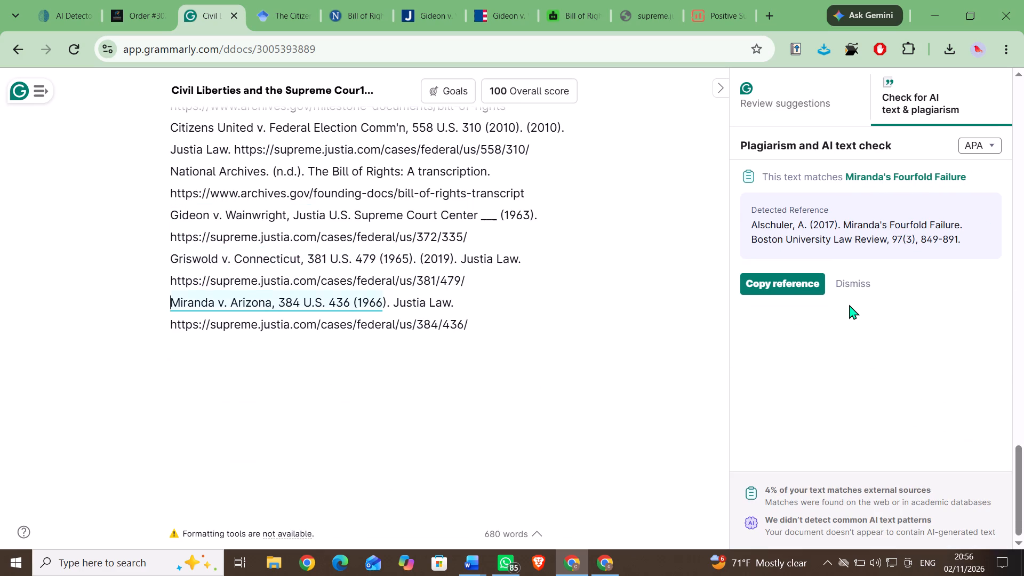
left_click(849, 291)
Capture the Grammarly plagiarism and AI check result beside Part 1 and paste it below the first screenshot in Word's Document1.
scroll(463, 339, "up", 5)
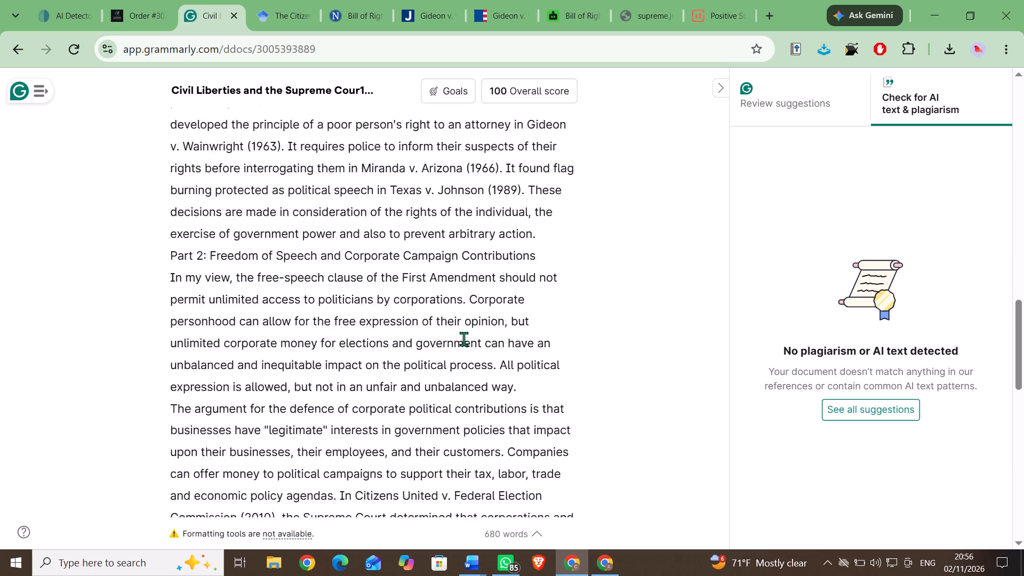
scroll(463, 339, "up", 8)
scroll(463, 339, "down", 3)
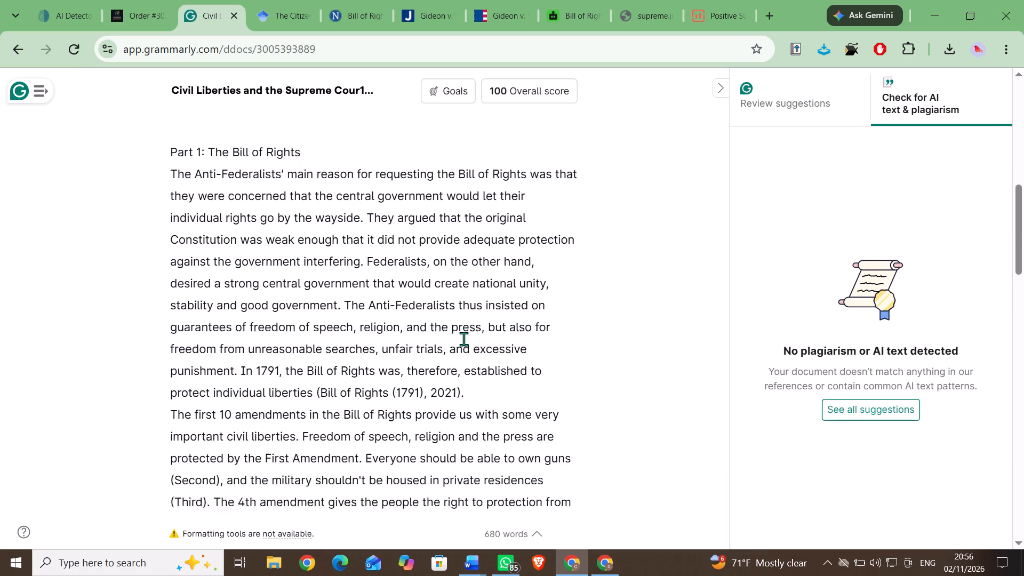
scroll(463, 339, "down", 2)
scroll(463, 339, "up", 1)
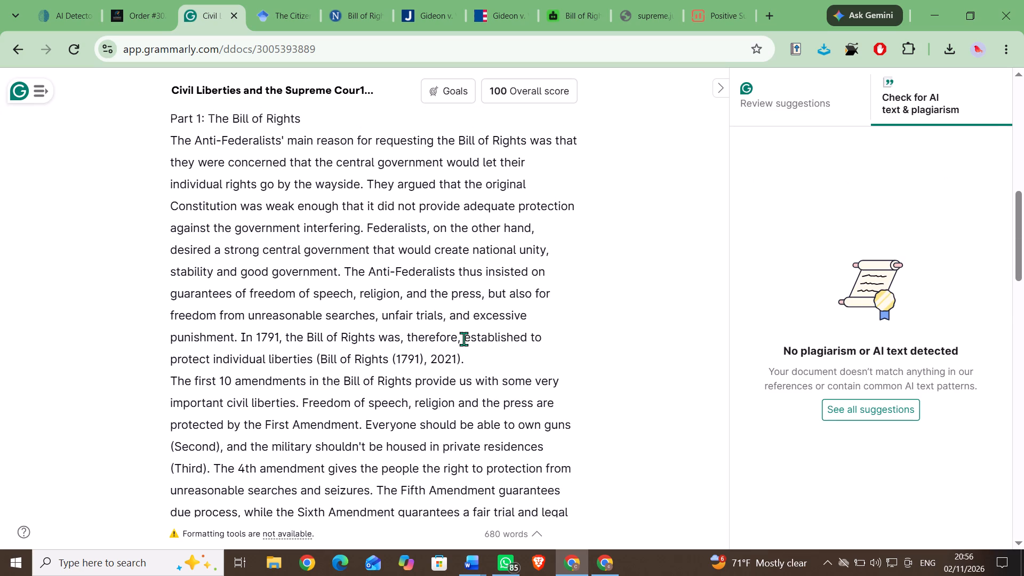
key("shift+super+s")
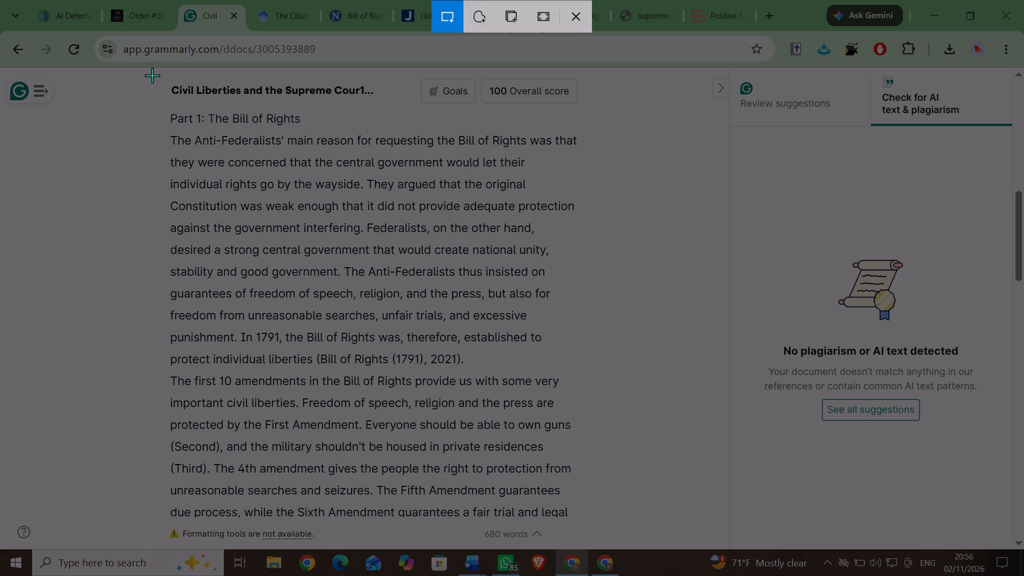
left_click_drag(153, 71, 1015, 537)
left_click(478, 570)
left_click(596, 521)
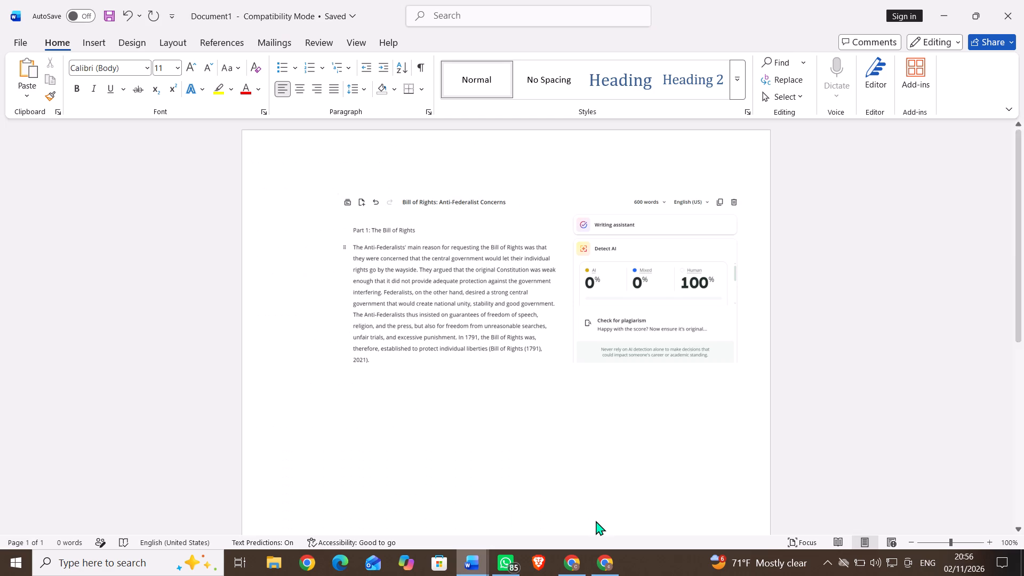
key("ctrl+v")
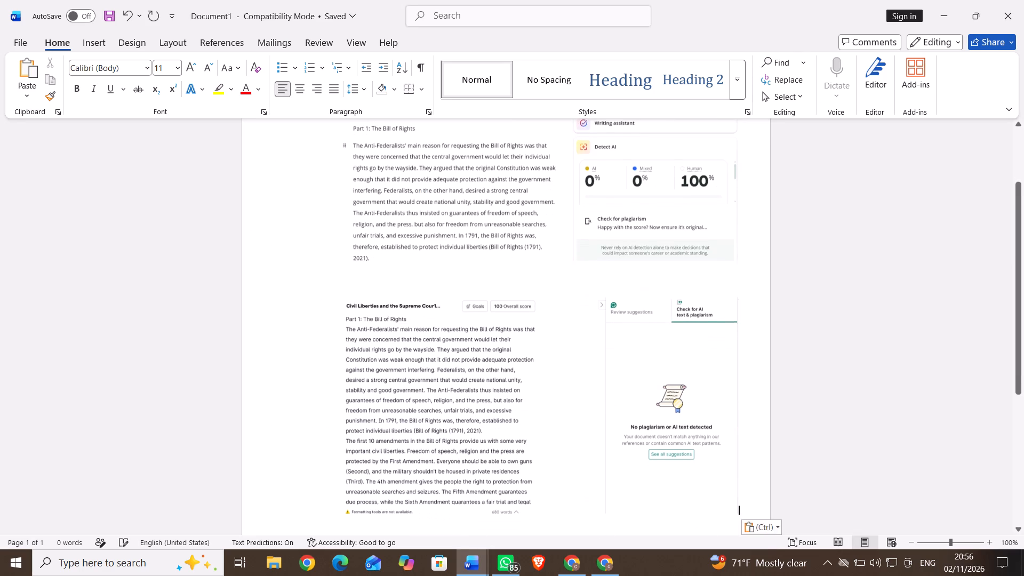
key("Return")
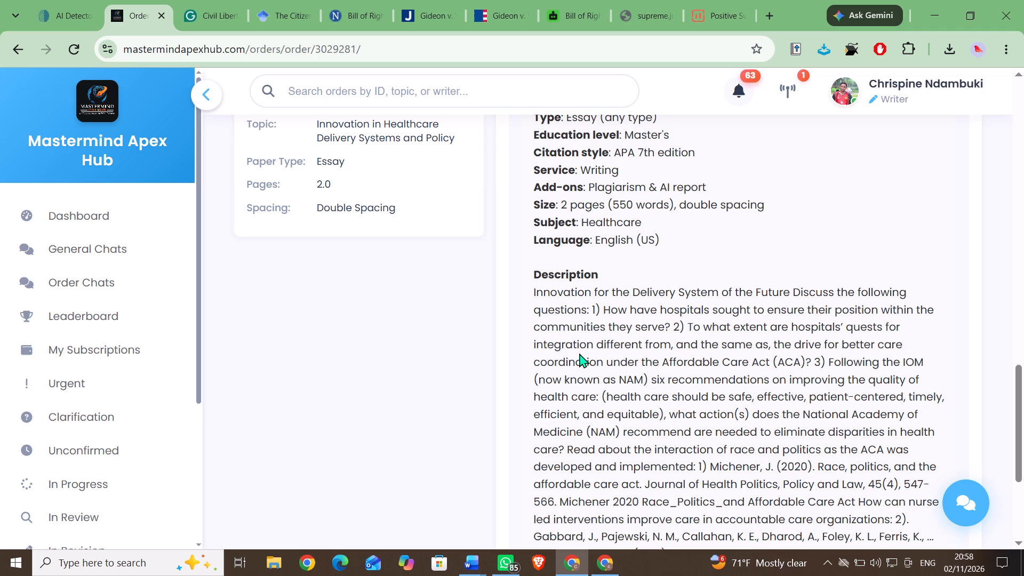
scroll(579, 353, "down", 2)
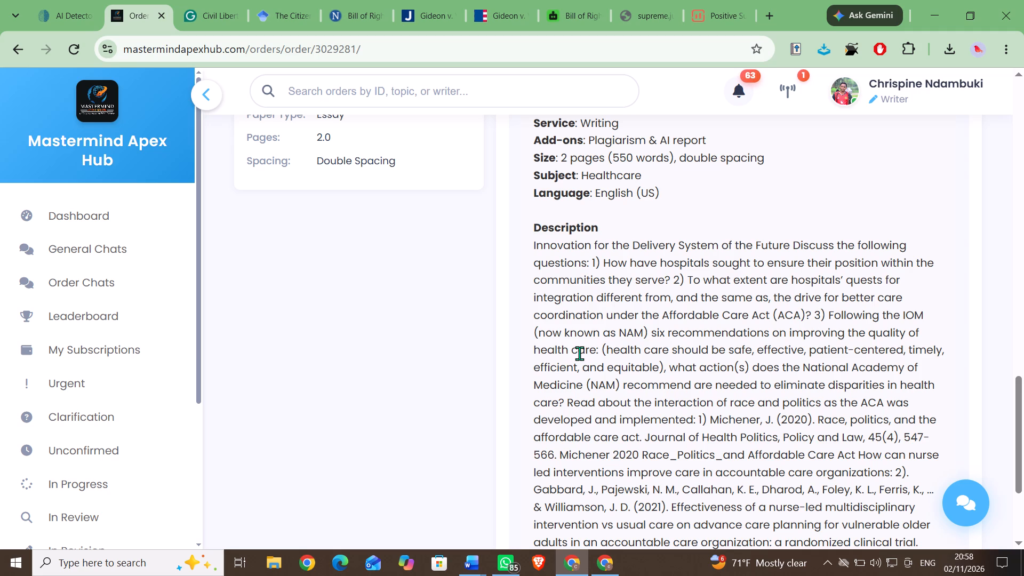
scroll(579, 353, "down", 2)
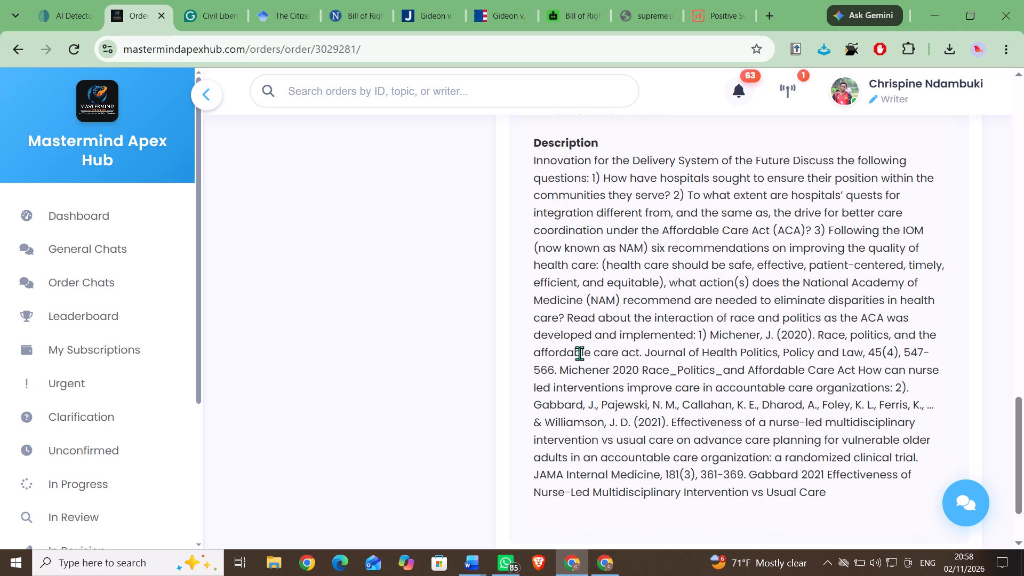
scroll(579, 353, "down", 2)
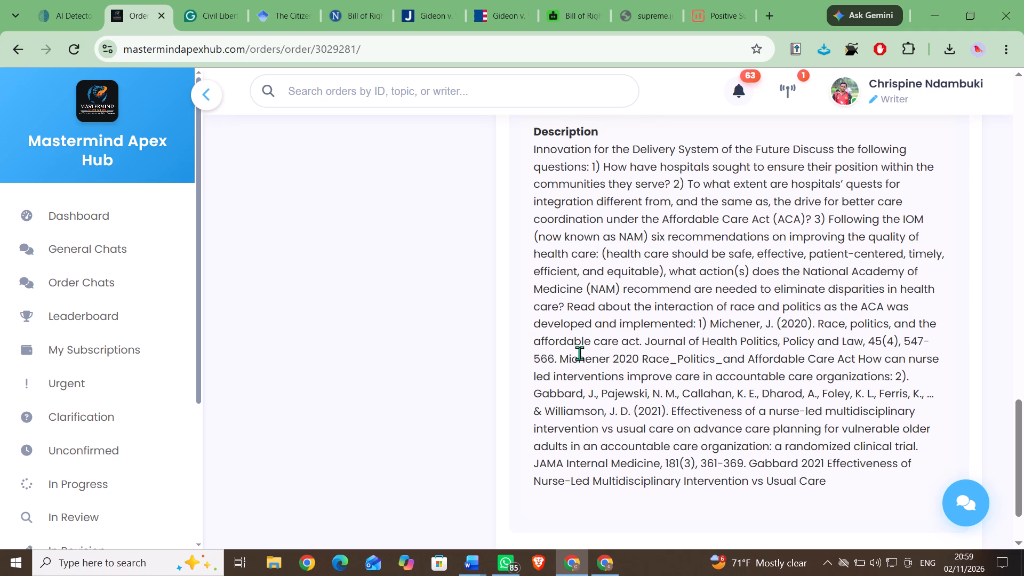
scroll(579, 353, "down", 2)
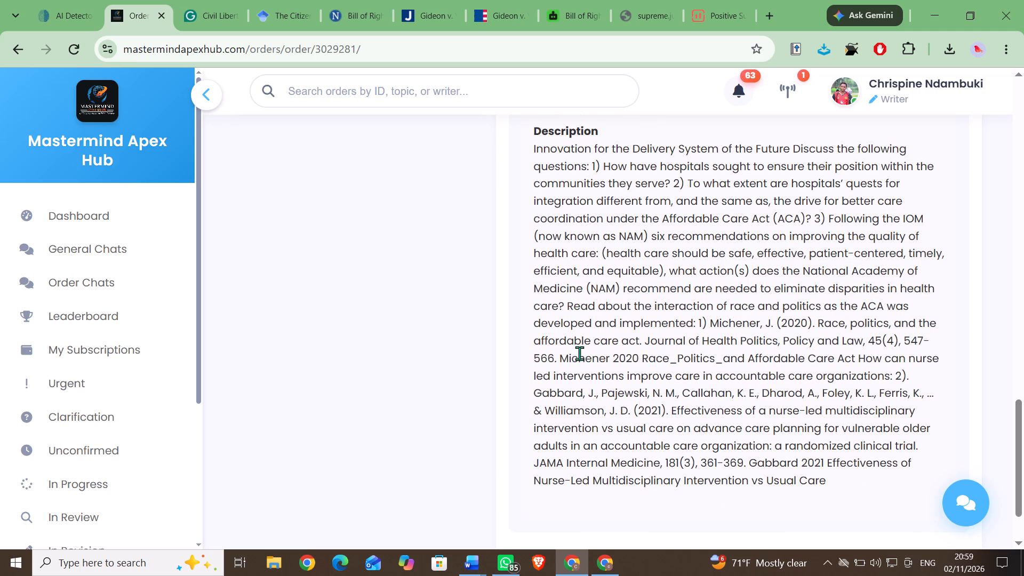
scroll(579, 353, "down", 2)
Copy the Michener (2020) reference through "accountable care organizations" from the description and search Google for it in a new tab.
left_click_drag(714, 322, 725, 335)
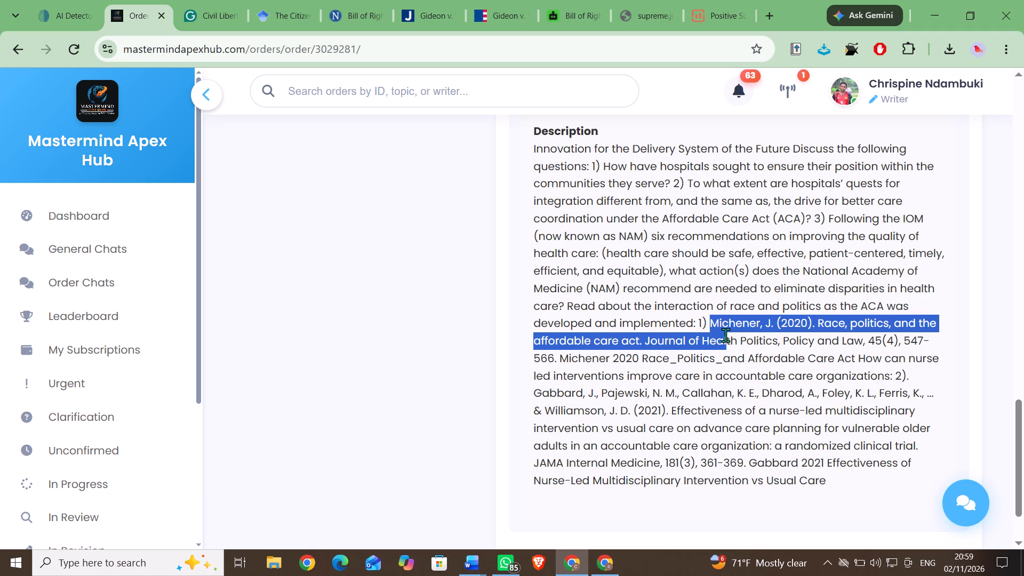
left_click(725, 335)
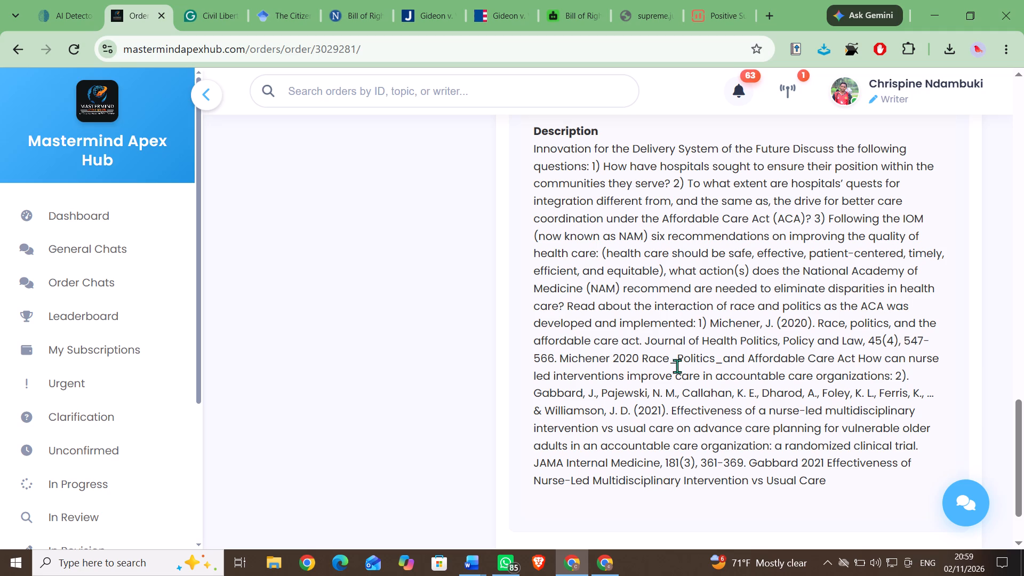
left_click_drag(713, 327, 840, 322)
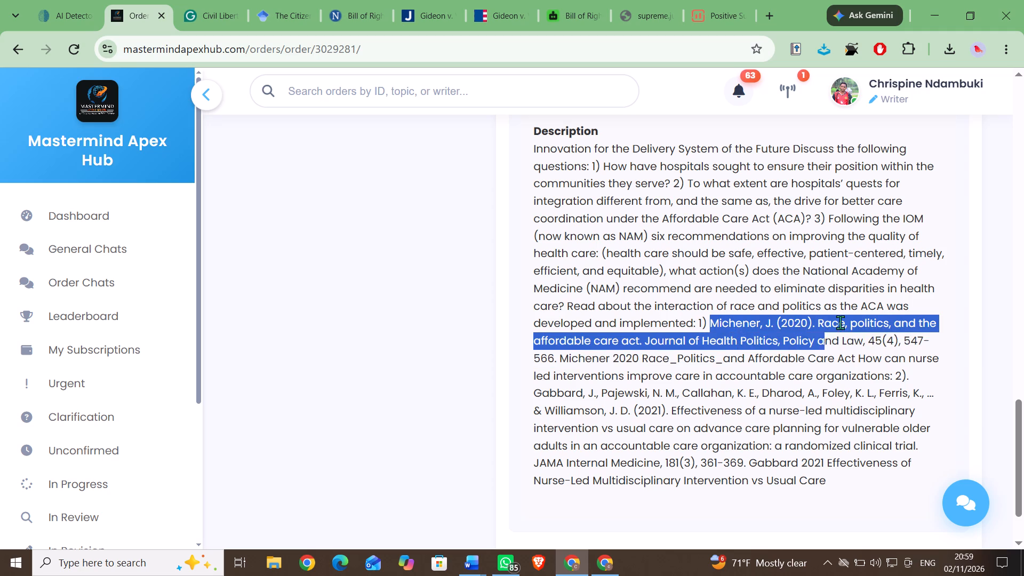
left_click_drag(840, 322, 927, 357)
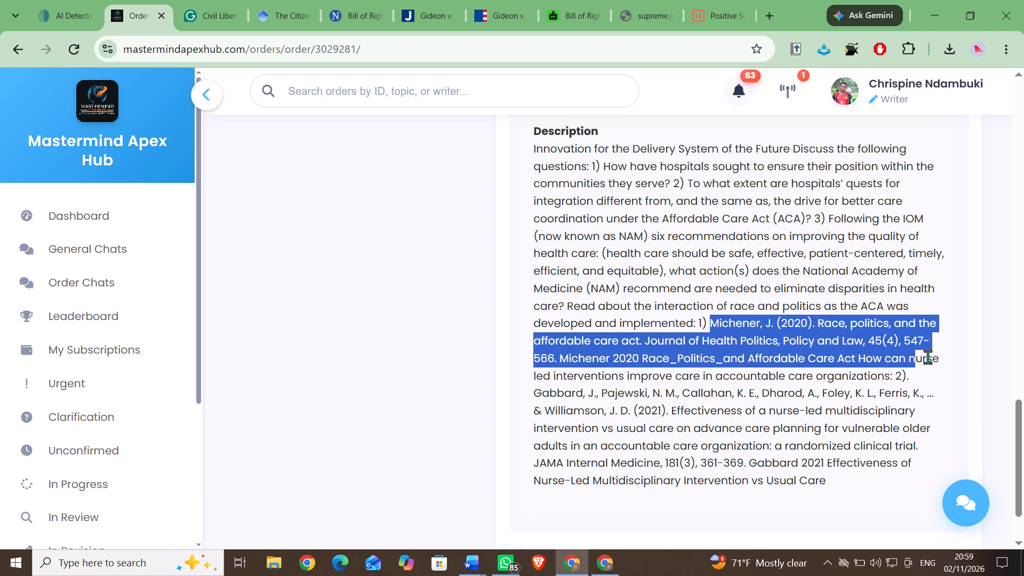
left_click_drag(927, 357, 935, 366)
left_click_drag(935, 366, 887, 373)
right_click(887, 373)
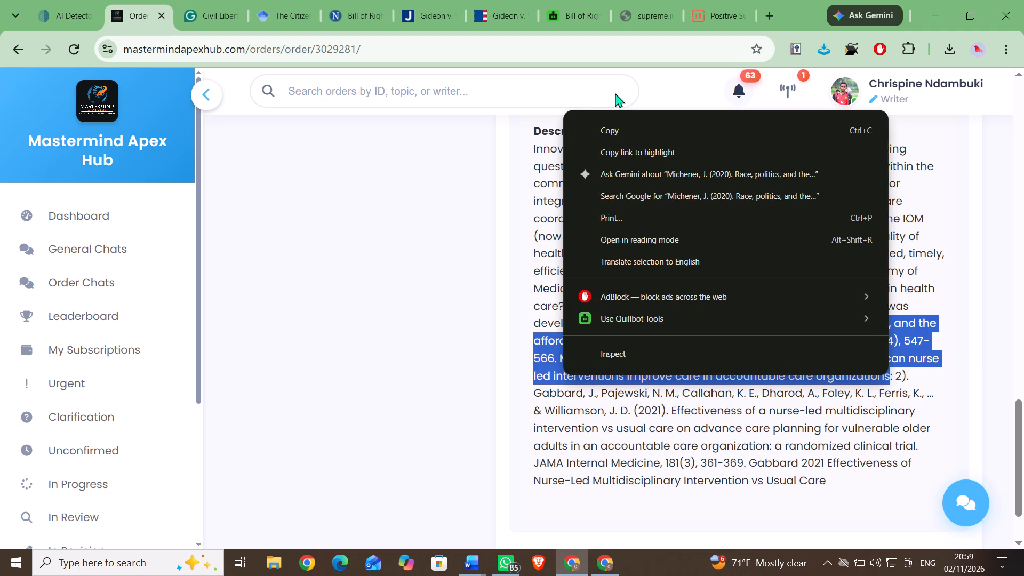
left_click(621, 132)
left_click(771, 15)
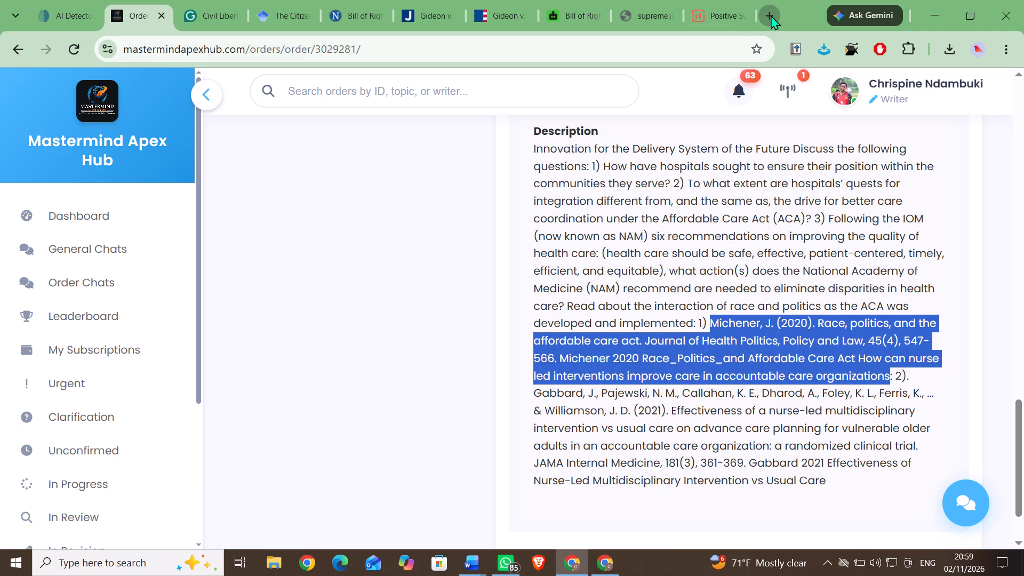
key("ctrl+v")
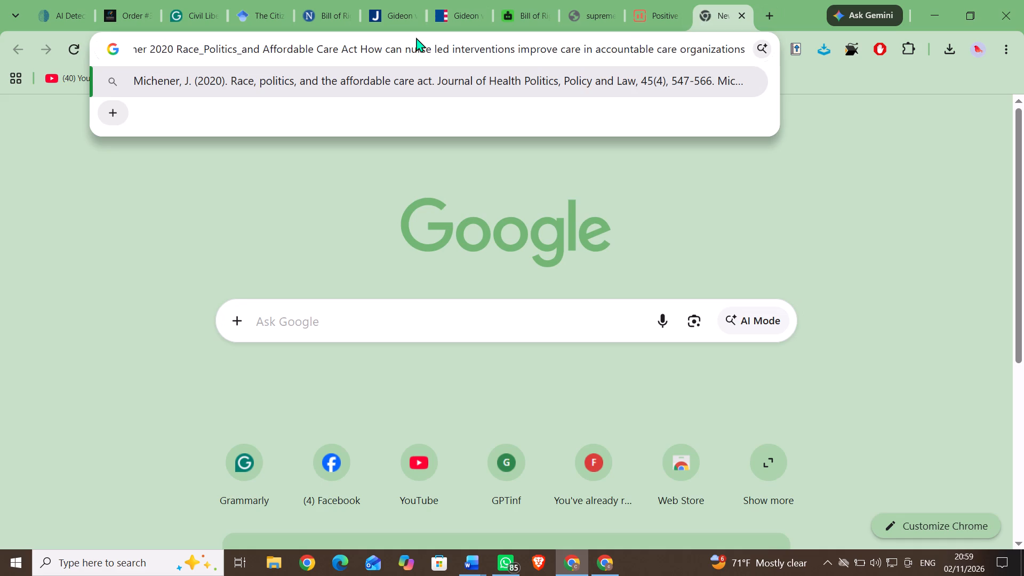
key("Return")
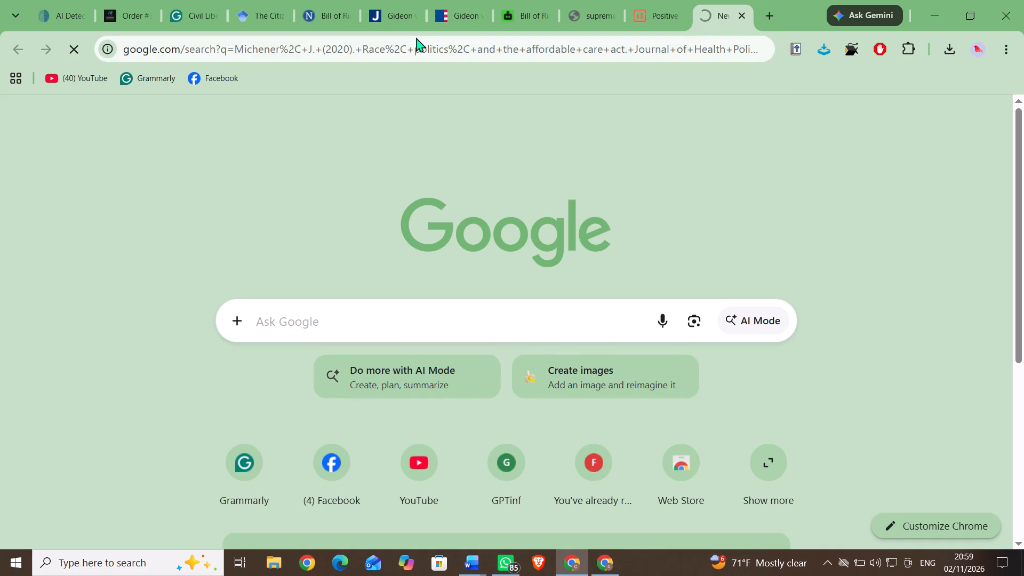